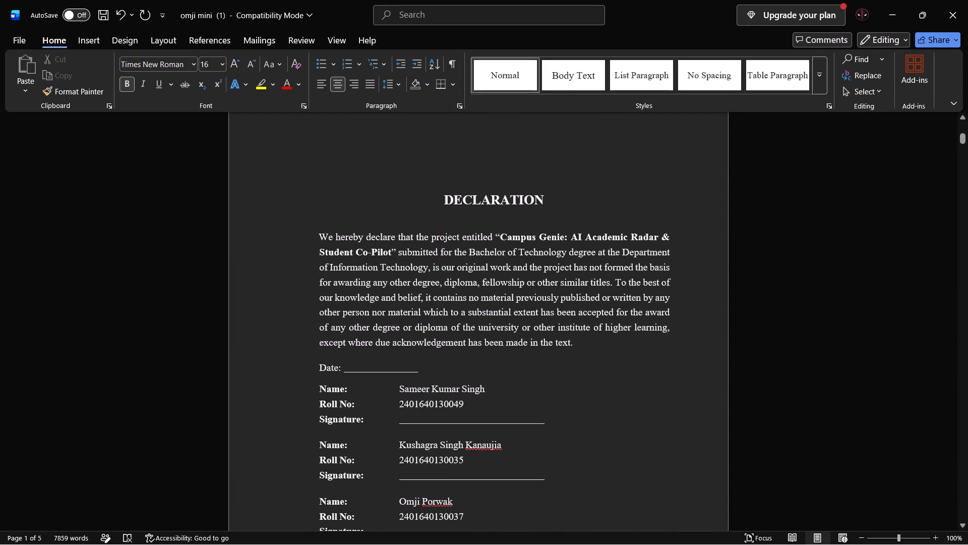
# In the declaration's first student block, add a blank line between Roll No and Signature and a line break between Name and Roll No.
pyautogui.click(385, 367)
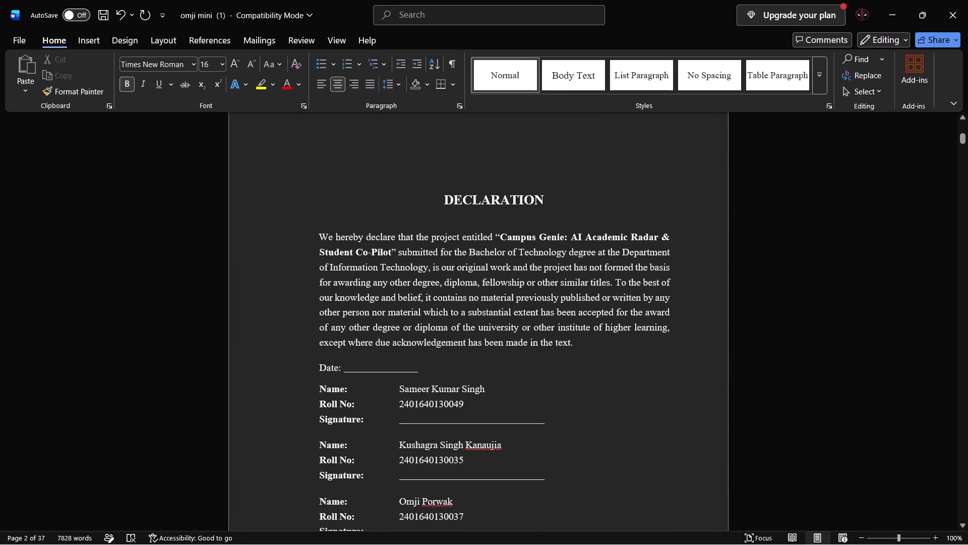
pyautogui.scroll(-1, 383, 352)
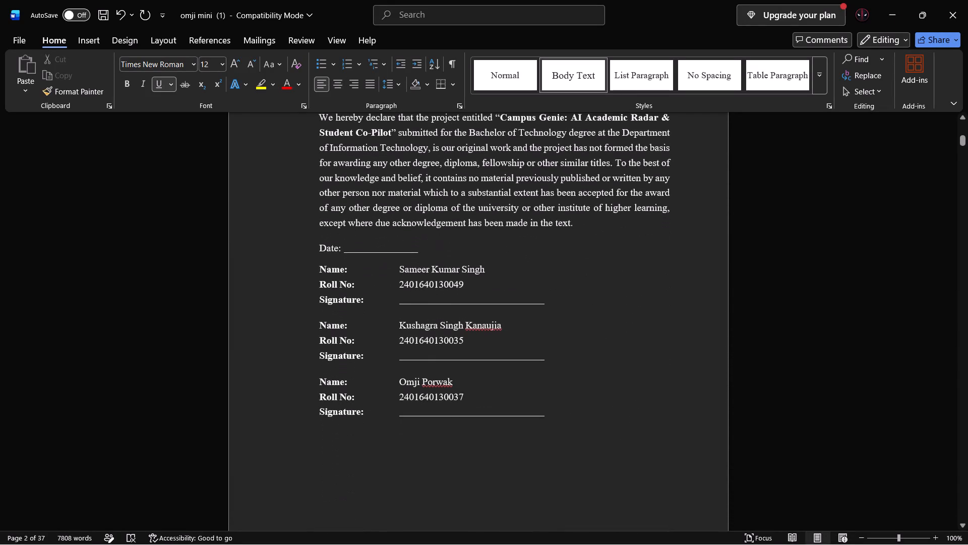
pyautogui.scroll(-1, 383, 352)
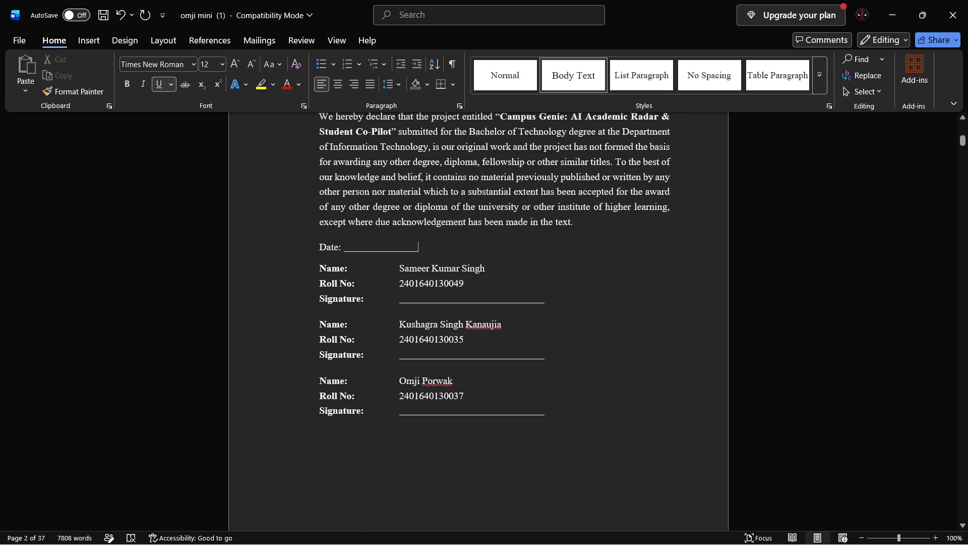
pyautogui.click(493, 292)
pyautogui.click(483, 286)
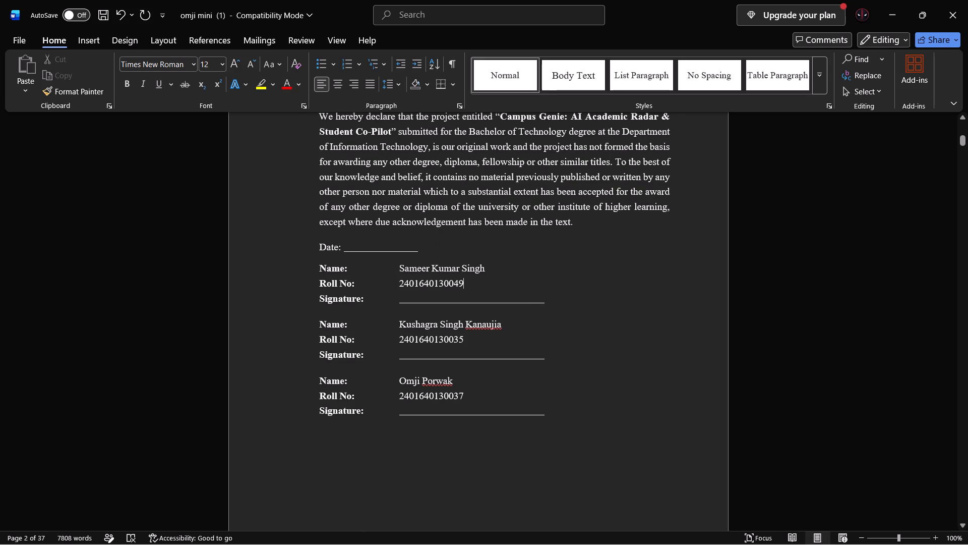
pyautogui.press('Return')
pyautogui.press('Up')
pyautogui.press('Left')
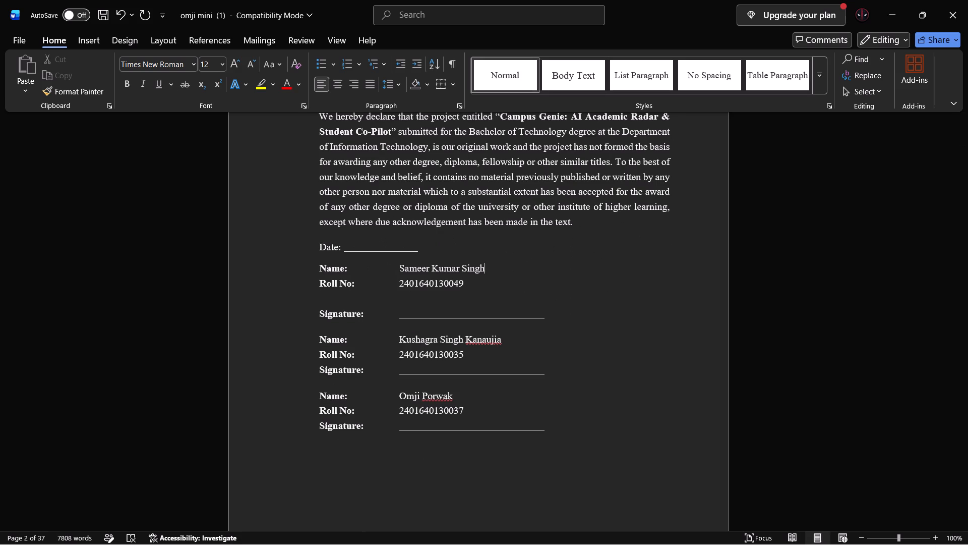
pyautogui.hotkey('shift', 'Return')
# Space out the second student block with a blank line above Name, a line break before Roll No and a blank line before Signature.
pyautogui.press('Down')
pyautogui.press('Down')
pyautogui.press('Down')
pyautogui.press('Down')
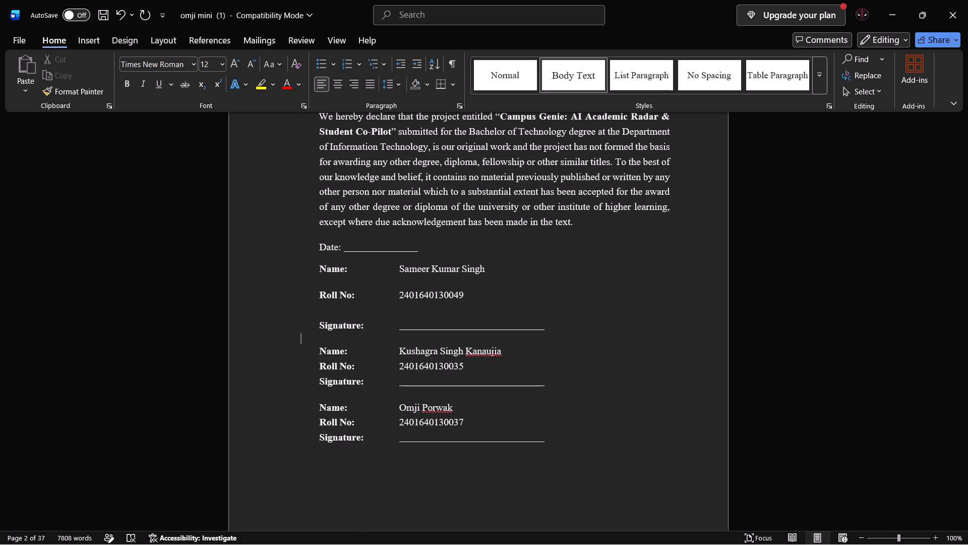
pyautogui.press('Down')
pyautogui.press('Return')
pyautogui.press('Down')
pyautogui.hotkey('shift', 'Return')
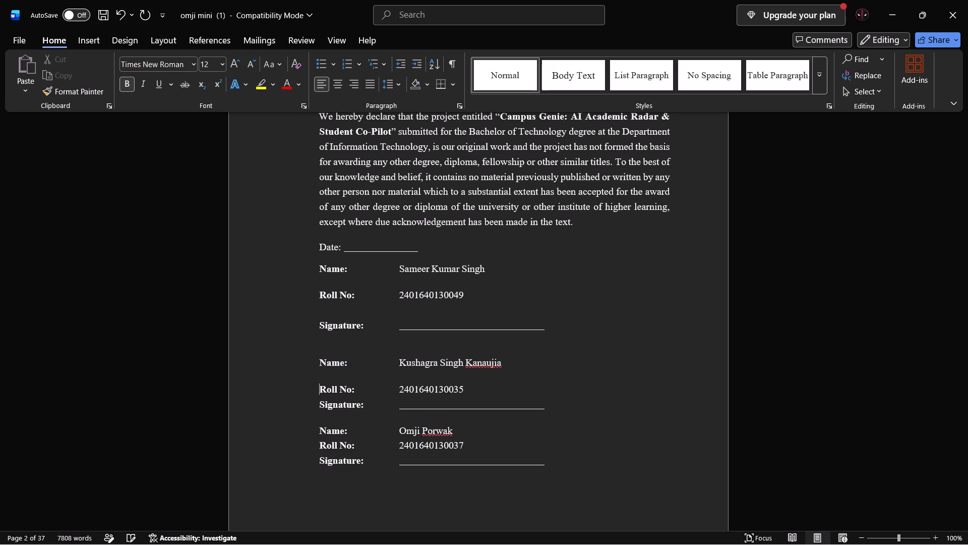
pyautogui.press('Down')
pyautogui.press('Return')
# Space out the third student block by adding a blank line above each of its Name, Roll No and Signature rows.
pyautogui.press('Down')
pyautogui.press('Down')
pyautogui.press('Return')
pyautogui.press('Down')
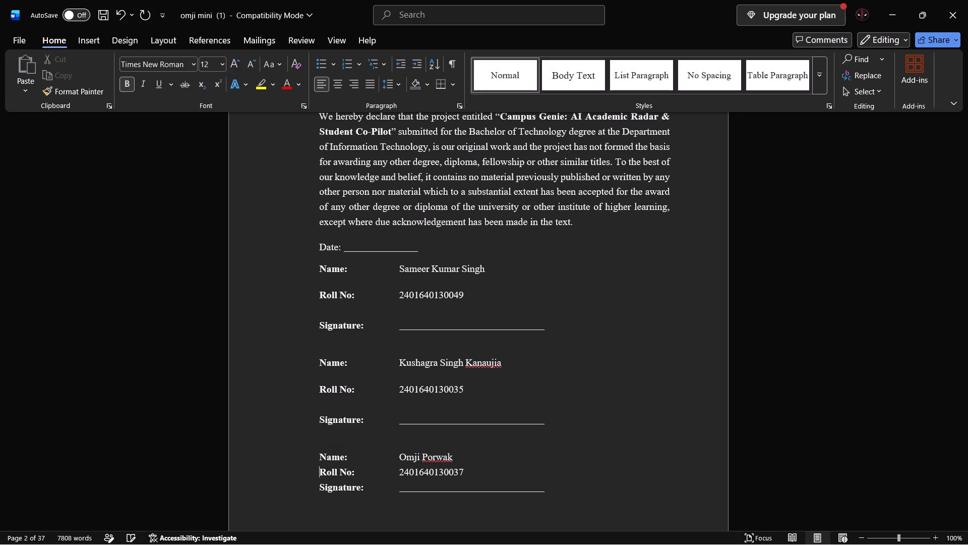
pyautogui.press('Return')
pyautogui.press('Down')
pyautogui.press('Return')
# Insert a blank line above the declaration's Date line and another between it and the first student's Name.
pyautogui.scroll(-1, 483, 286)
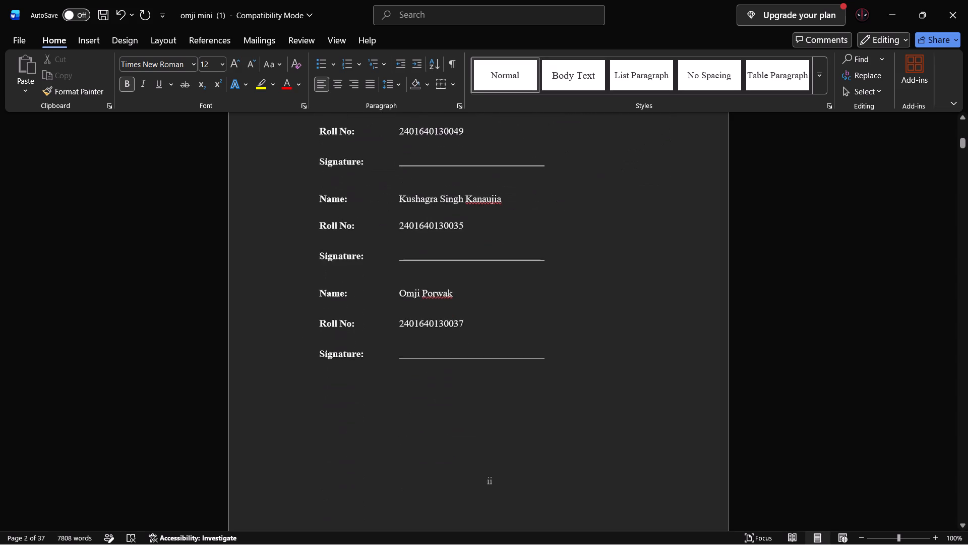
pyautogui.scroll(-1, 483, 286)
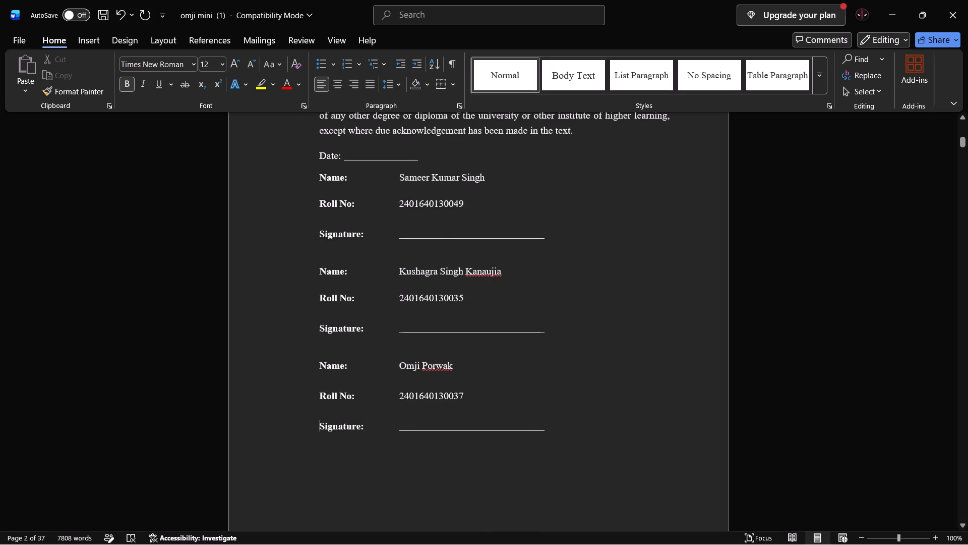
pyautogui.click(321, 149)
pyautogui.press('Return')
pyautogui.press('Down')
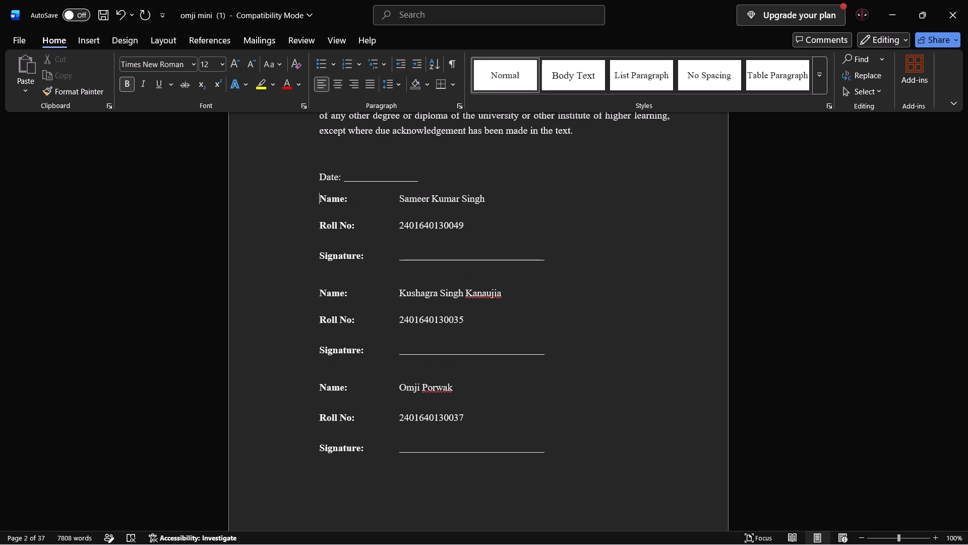
pyautogui.press('Return')
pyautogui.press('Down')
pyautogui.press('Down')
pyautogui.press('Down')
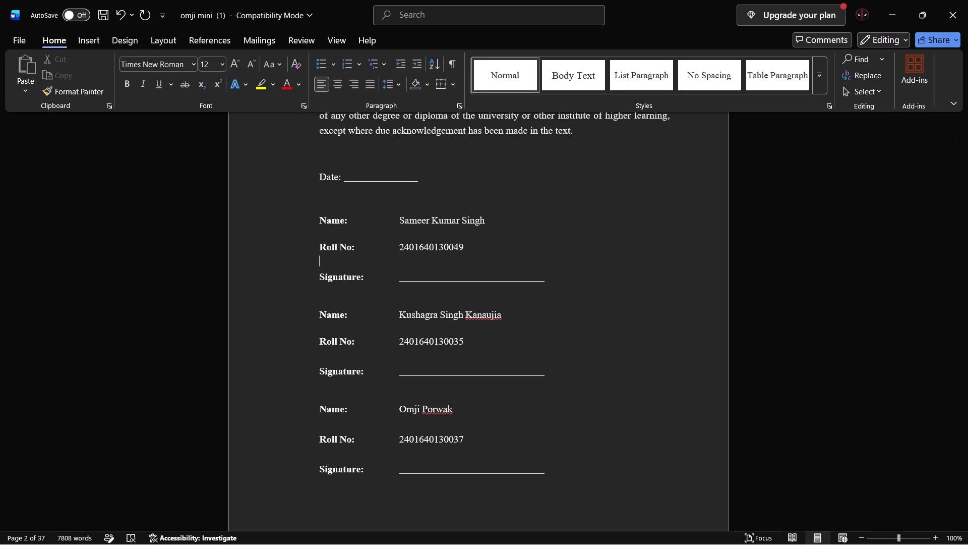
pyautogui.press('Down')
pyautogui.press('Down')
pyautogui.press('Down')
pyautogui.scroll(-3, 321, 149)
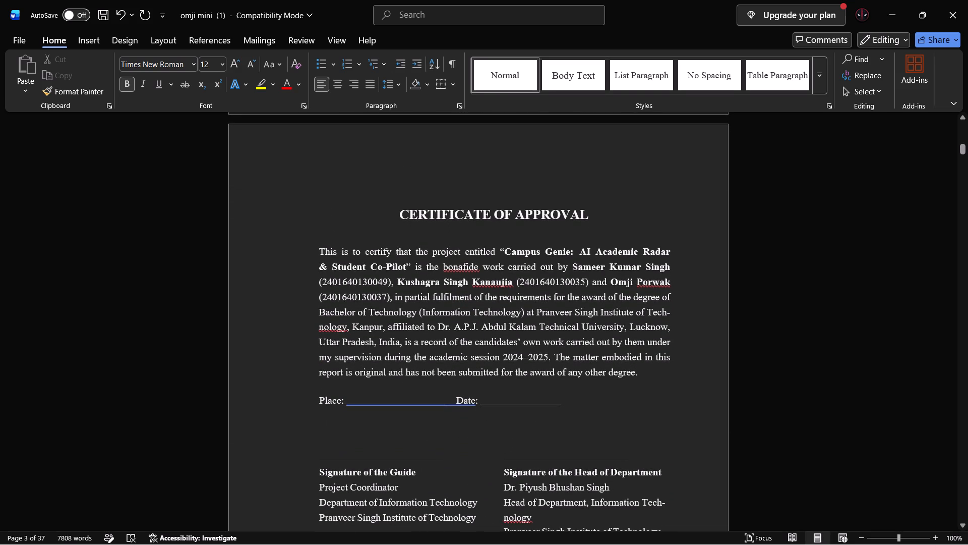
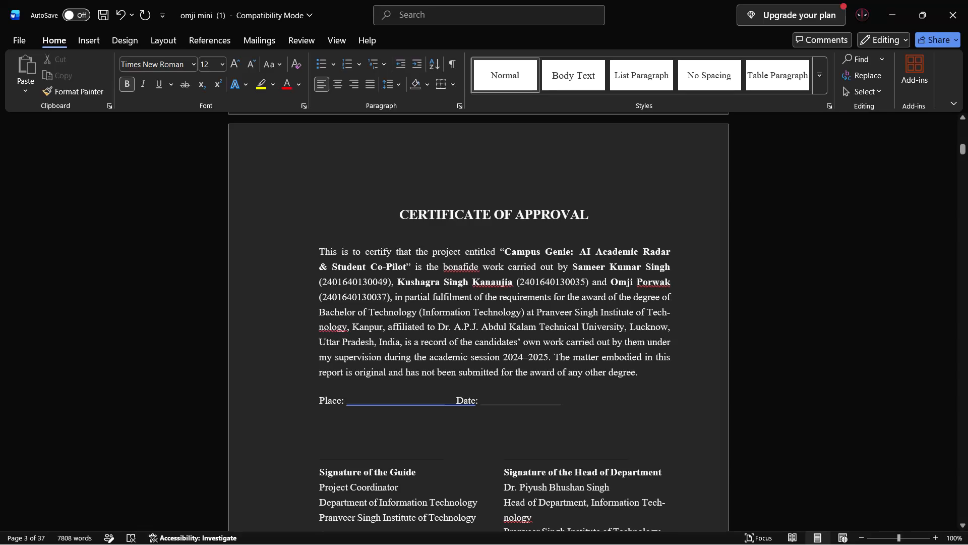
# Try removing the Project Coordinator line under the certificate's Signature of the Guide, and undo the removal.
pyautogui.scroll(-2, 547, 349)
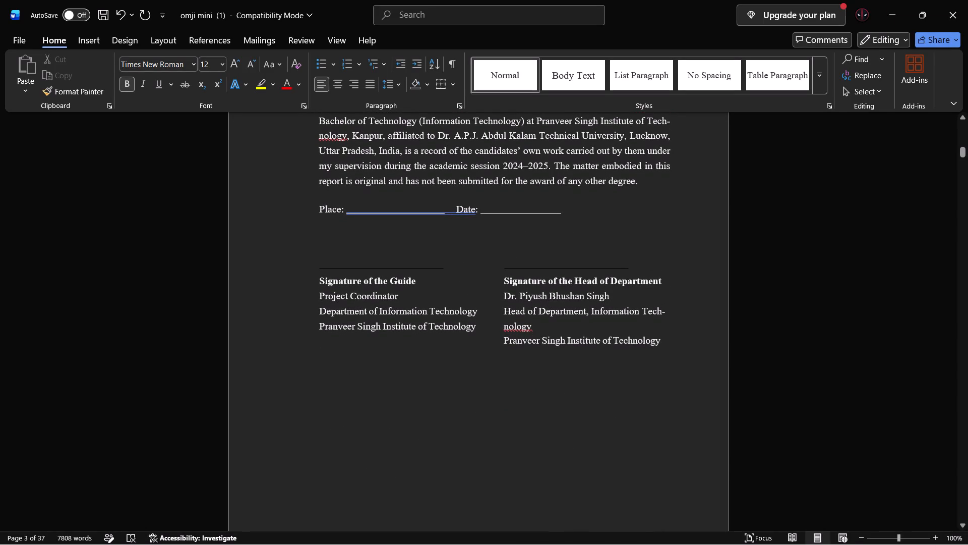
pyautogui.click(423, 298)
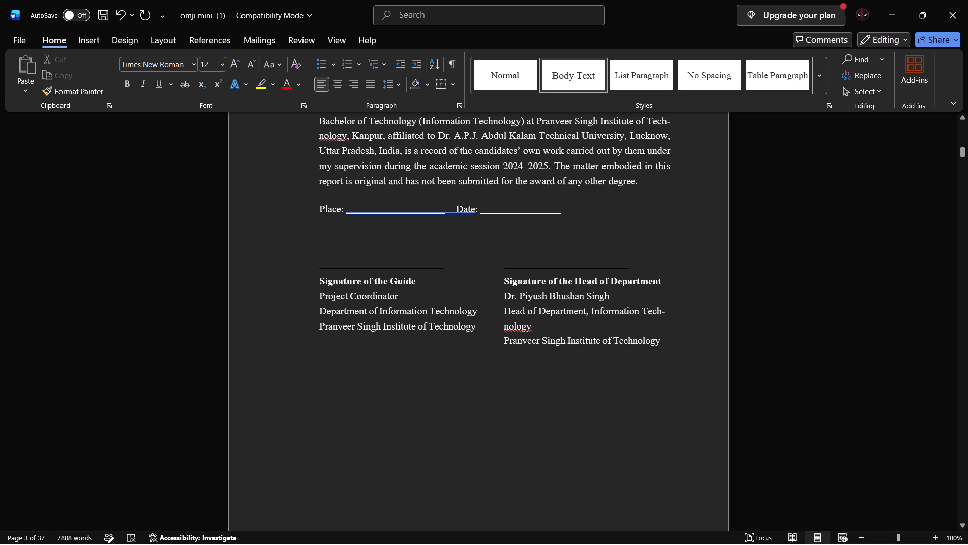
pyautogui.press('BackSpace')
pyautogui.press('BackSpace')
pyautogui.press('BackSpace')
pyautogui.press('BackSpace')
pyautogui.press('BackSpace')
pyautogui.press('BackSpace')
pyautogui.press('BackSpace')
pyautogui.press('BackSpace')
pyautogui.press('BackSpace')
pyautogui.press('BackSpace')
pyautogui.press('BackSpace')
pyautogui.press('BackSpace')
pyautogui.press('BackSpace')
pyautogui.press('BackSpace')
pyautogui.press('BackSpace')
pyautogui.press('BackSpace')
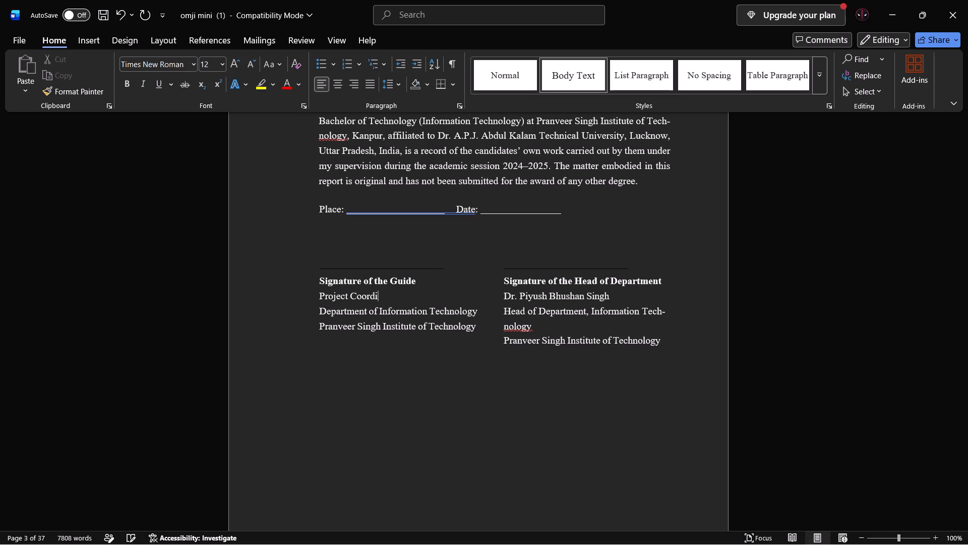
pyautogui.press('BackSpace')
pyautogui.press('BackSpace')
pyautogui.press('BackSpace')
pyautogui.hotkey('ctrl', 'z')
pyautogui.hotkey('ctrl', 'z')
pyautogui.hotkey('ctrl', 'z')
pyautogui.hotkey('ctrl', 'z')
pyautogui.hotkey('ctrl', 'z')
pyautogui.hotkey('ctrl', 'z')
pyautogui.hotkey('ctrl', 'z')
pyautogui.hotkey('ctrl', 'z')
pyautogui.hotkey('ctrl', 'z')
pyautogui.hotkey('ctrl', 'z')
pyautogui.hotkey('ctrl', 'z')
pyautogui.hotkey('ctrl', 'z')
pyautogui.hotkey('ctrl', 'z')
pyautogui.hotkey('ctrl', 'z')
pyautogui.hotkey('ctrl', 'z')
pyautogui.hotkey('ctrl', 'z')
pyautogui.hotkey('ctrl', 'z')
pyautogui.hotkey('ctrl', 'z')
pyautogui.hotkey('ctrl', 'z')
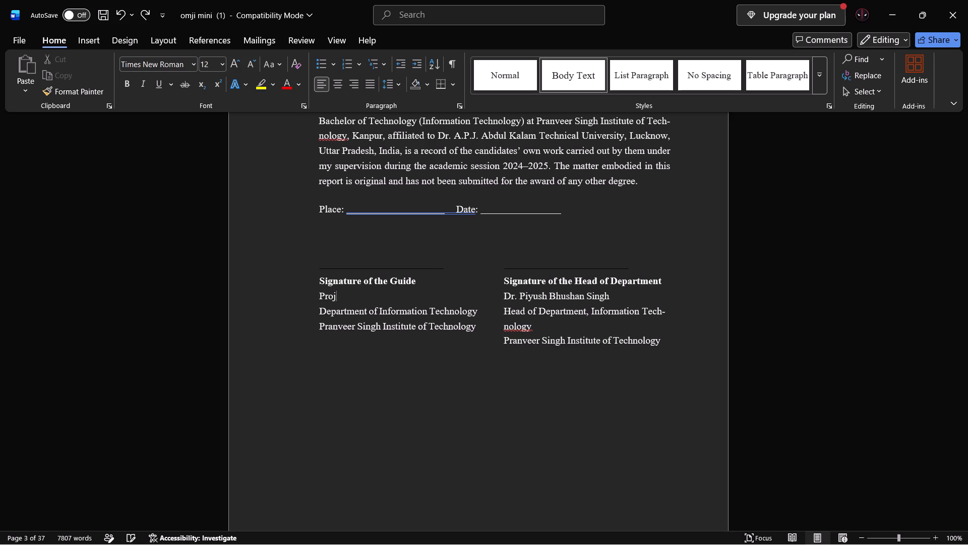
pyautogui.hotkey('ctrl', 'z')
# In the Certificate of Approval paragraph, correct the third student's surname by replacing its final letter with "l".
pyautogui.scroll(-1, 423, 298)
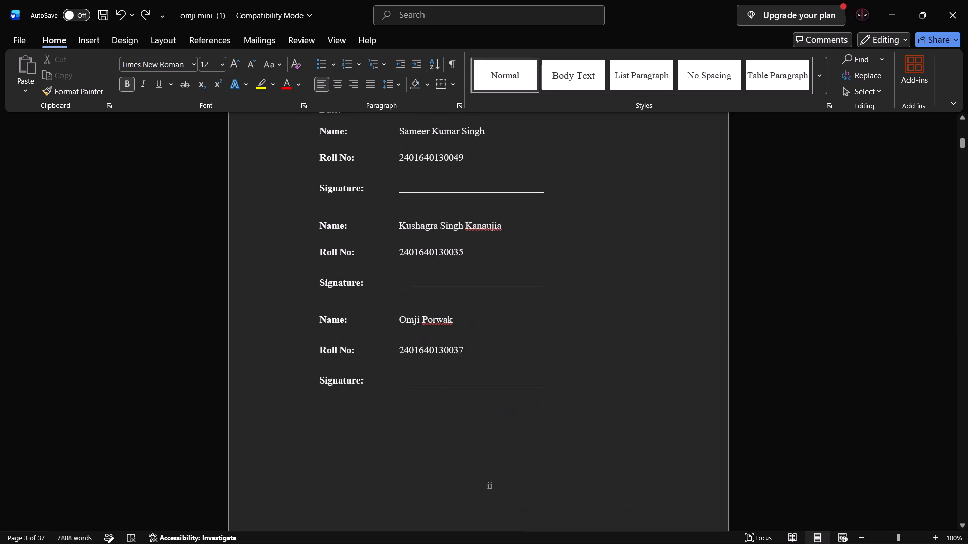
pyautogui.scroll(-3, 423, 298)
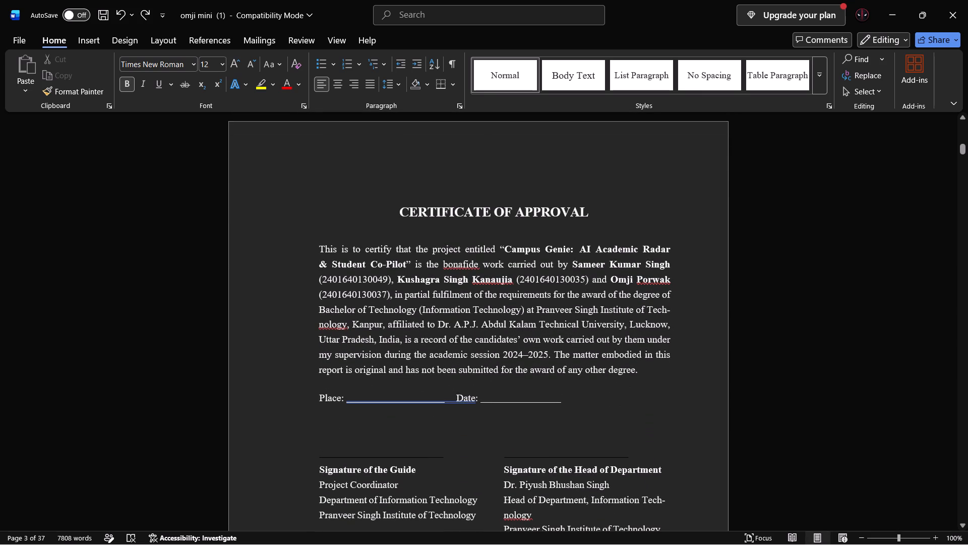
pyautogui.click(677, 280)
pyautogui.press('BackSpace')
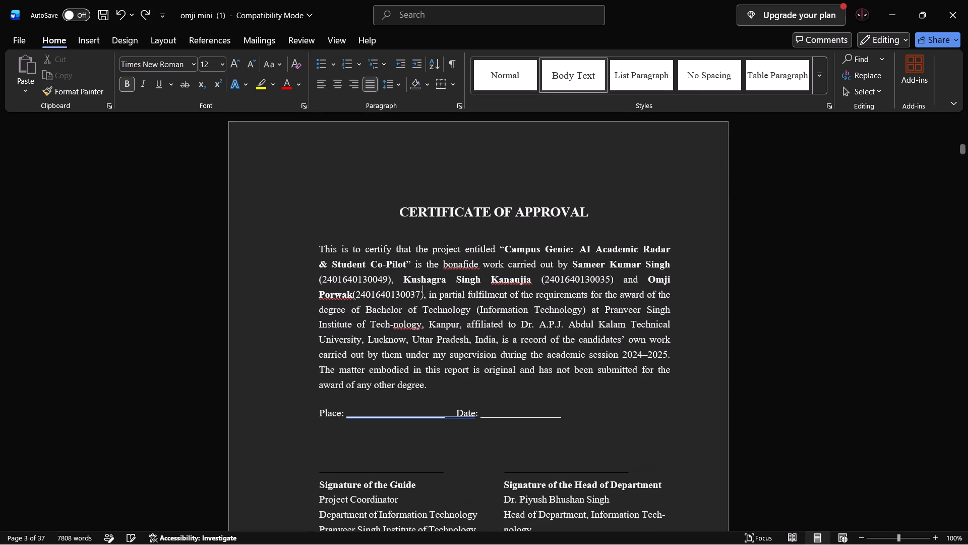
pyautogui.press('BackSpace')
pyautogui.press('l')
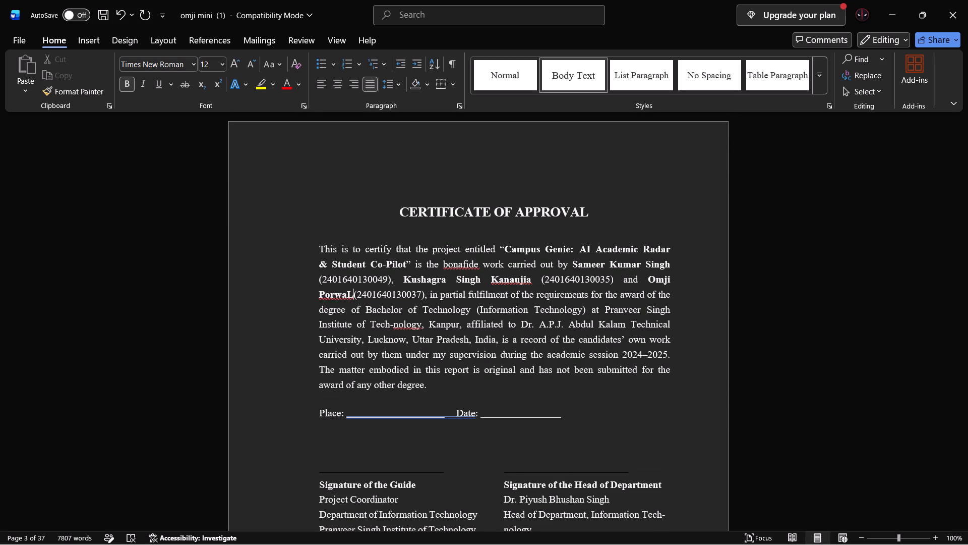
pyautogui.press('BackSpace')
pyautogui.write('l')
pyautogui.press('space')
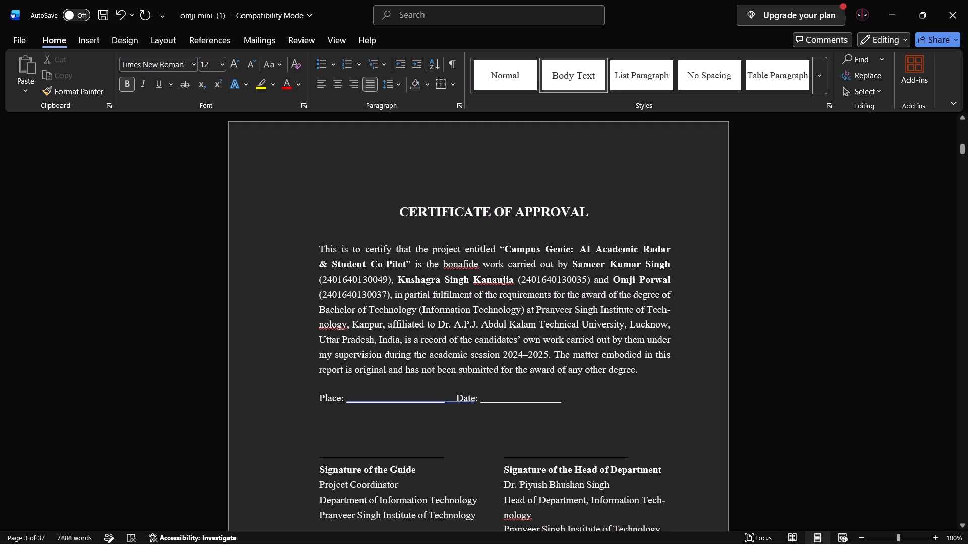
# In the Acknowledgement's signature blocks, correct the third student's surname so that its final letter is "l".
pyautogui.scroll(-1, 589, 340)
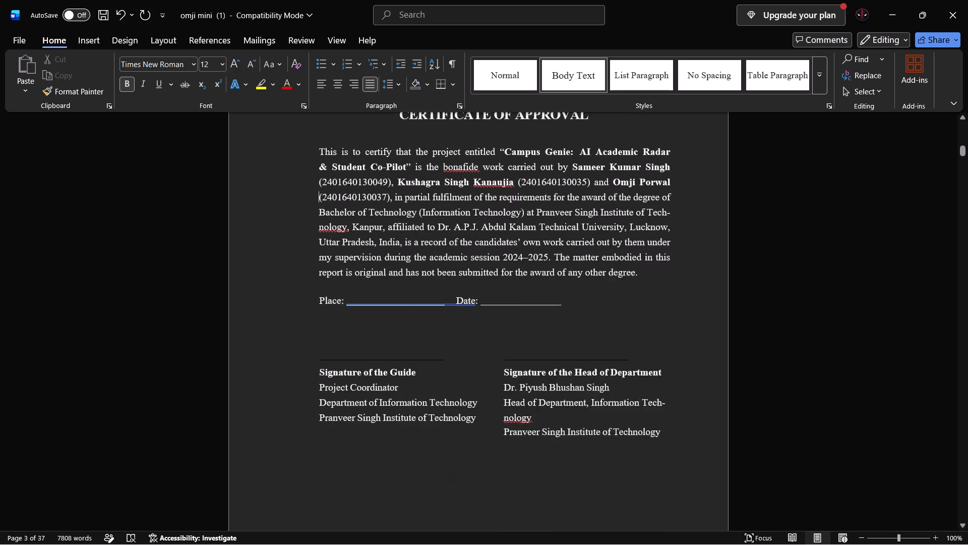
pyautogui.scroll(-1, 589, 340)
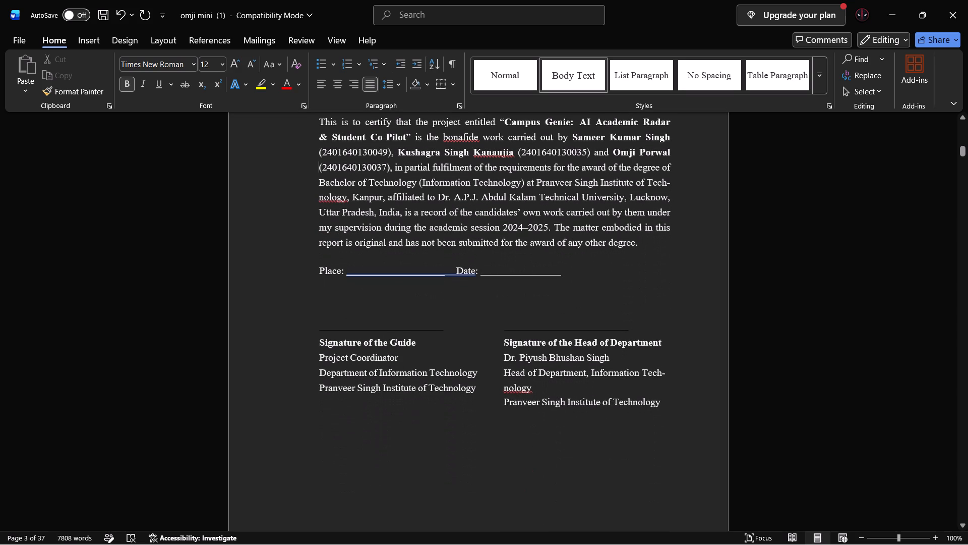
pyautogui.scroll(-5, 589, 340)
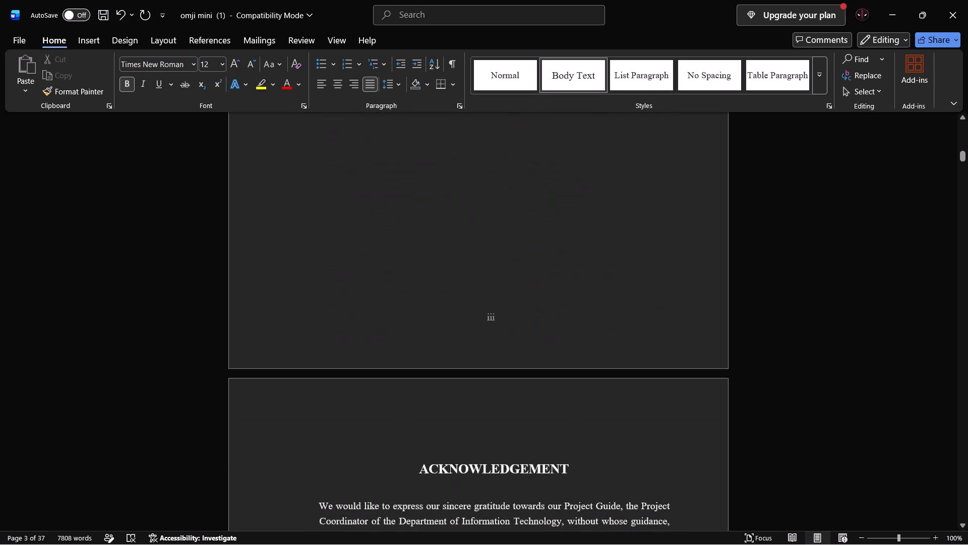
pyautogui.scroll(-2, 589, 340)
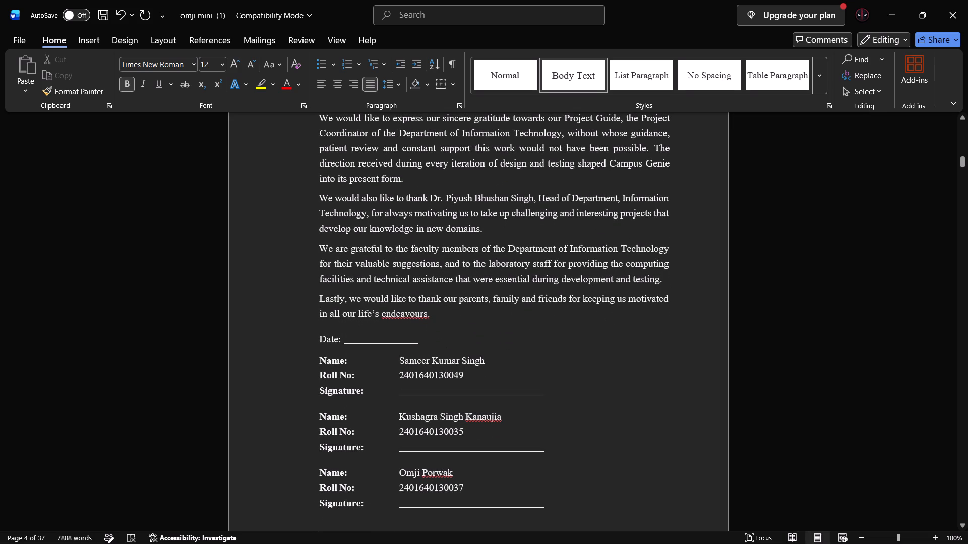
pyautogui.click(461, 471)
pyautogui.press('BackSpace')
pyautogui.press('l')
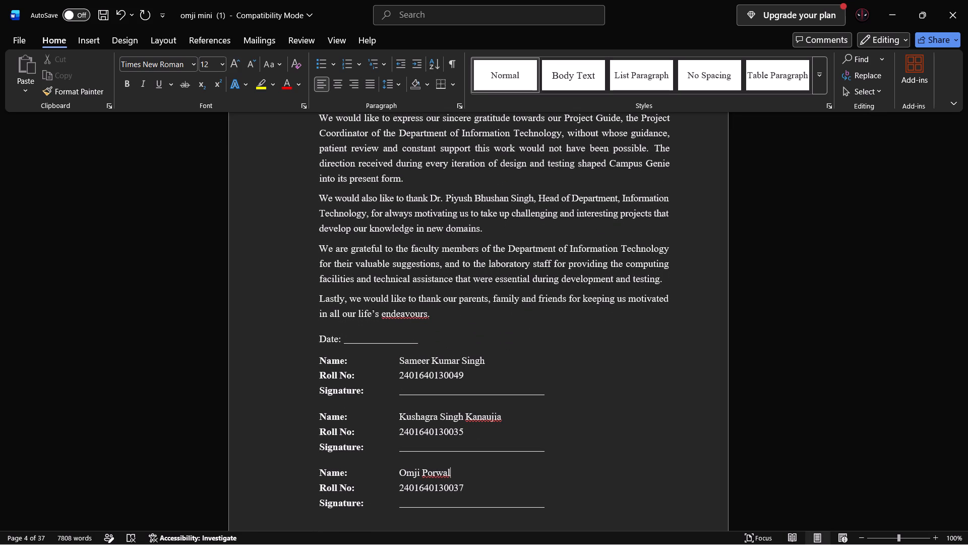
# In the Acknowledgement's first student block, add a blank line above each of the Name, Roll No and Signature rows.
pyautogui.scroll(1, 440, 368)
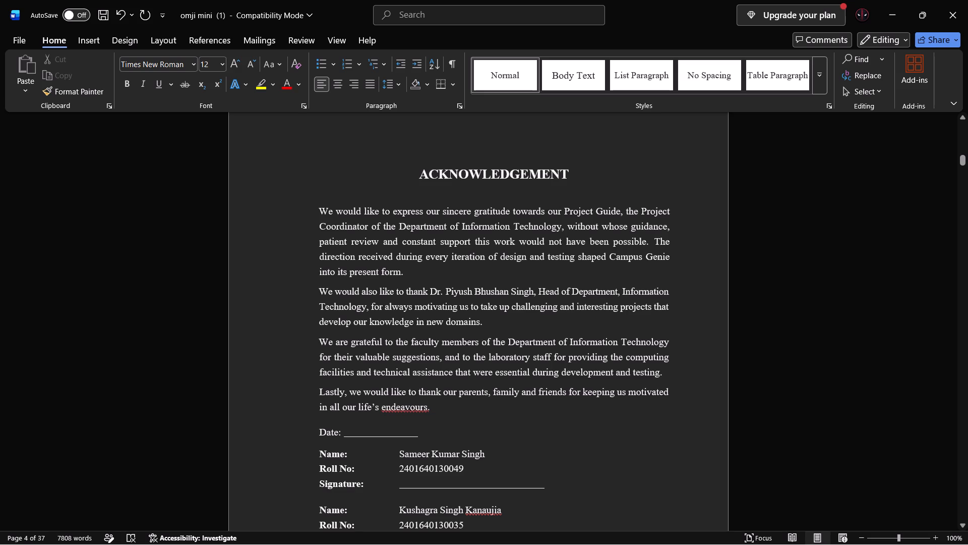
pyautogui.scroll(-2, 324, 447)
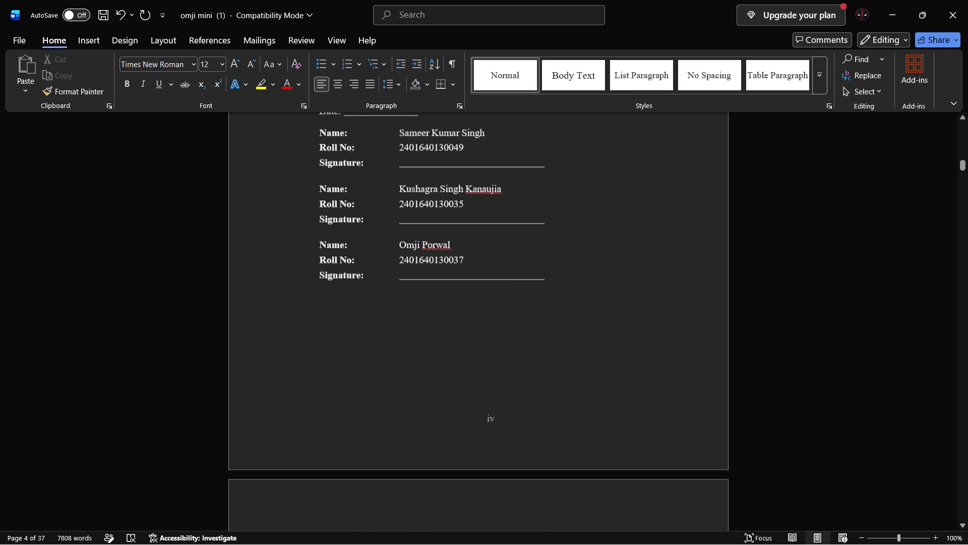
pyautogui.scroll(1, 309, 262)
pyautogui.click(306, 219)
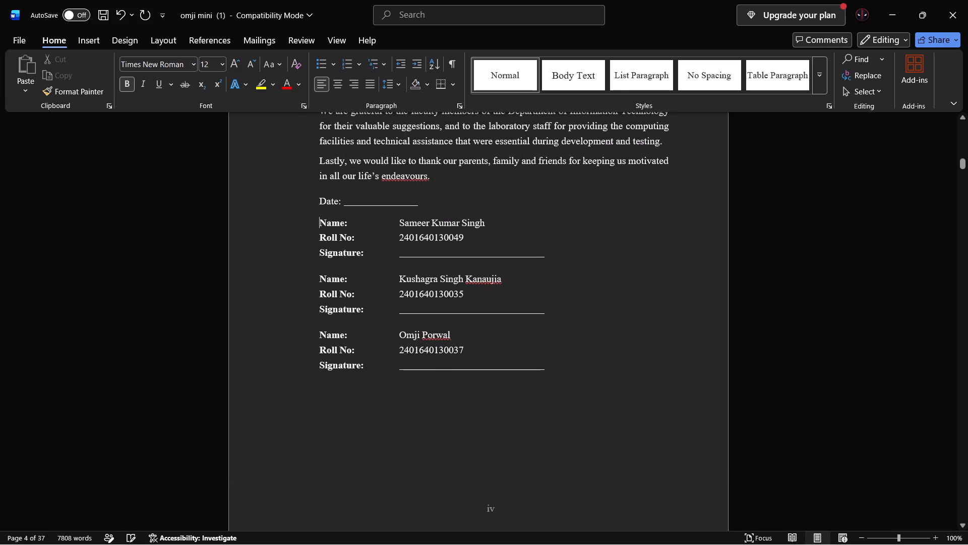
pyautogui.press('Return')
pyautogui.press('Down')
pyautogui.press('Return')
pyautogui.press('Down')
pyautogui.press('Return')
# Space out the Acknowledgement's second student block with an extra blank line before Name and blank lines above Roll No and Signature.
pyautogui.press('Down')
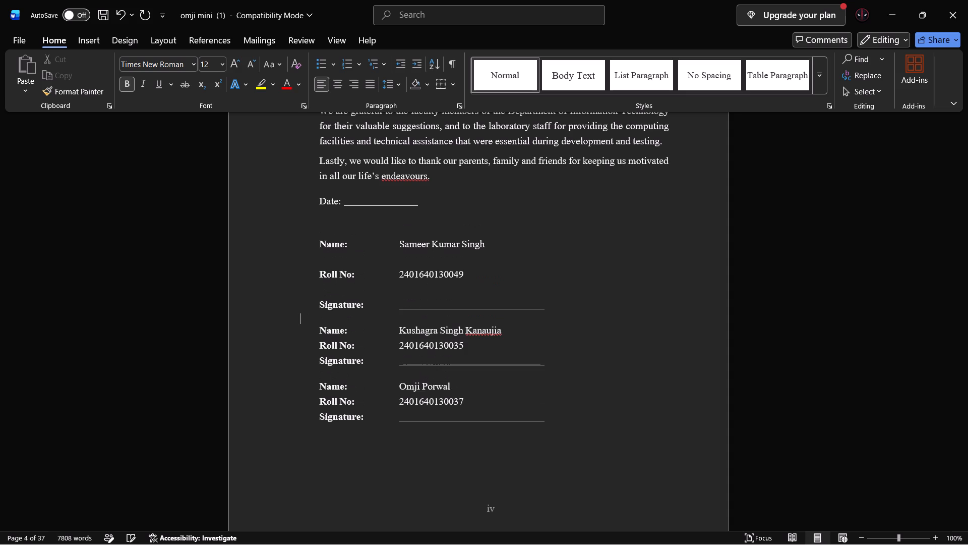
pyautogui.press('Return')
pyautogui.press('Down')
pyautogui.press('Return')
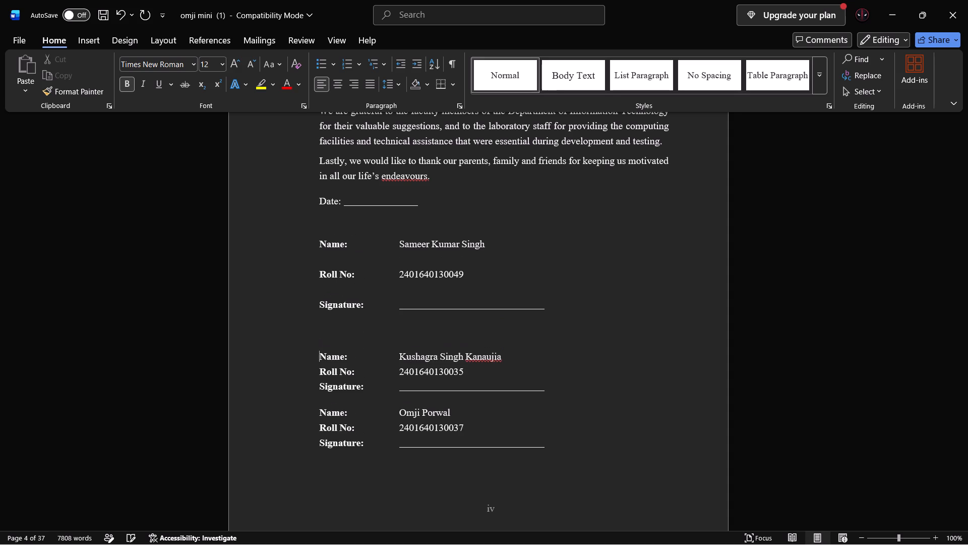
pyautogui.press('BackSpace')
pyautogui.press('Down')
pyautogui.press('Return')
pyautogui.press('Down')
pyautogui.press('Return')
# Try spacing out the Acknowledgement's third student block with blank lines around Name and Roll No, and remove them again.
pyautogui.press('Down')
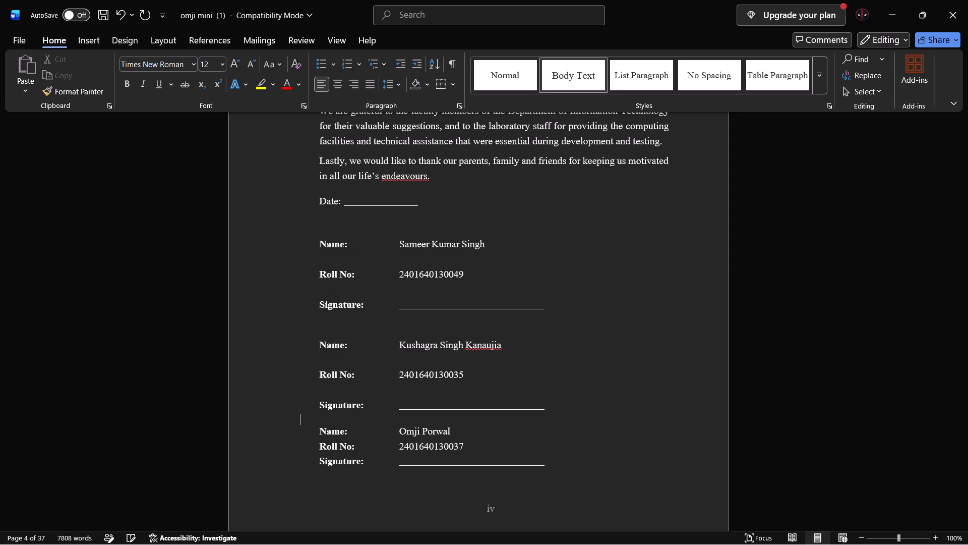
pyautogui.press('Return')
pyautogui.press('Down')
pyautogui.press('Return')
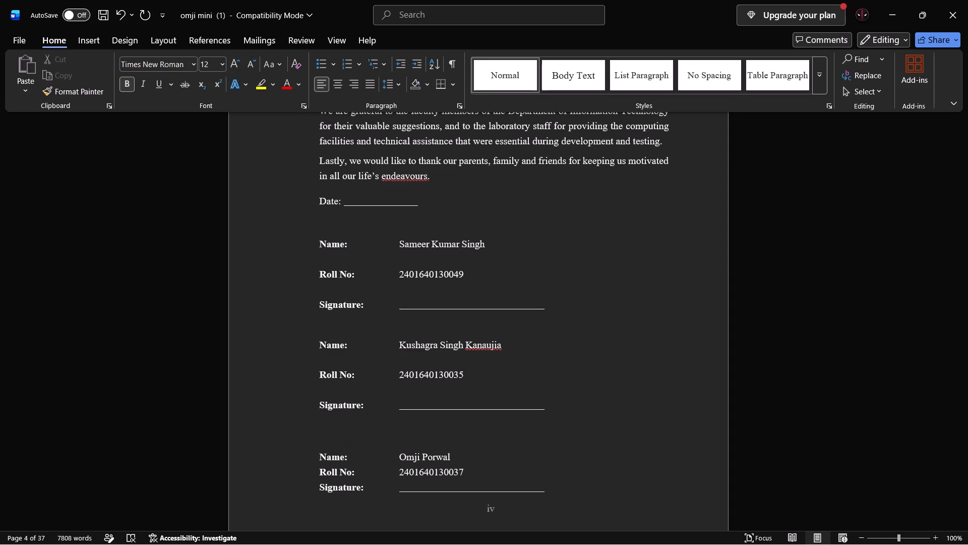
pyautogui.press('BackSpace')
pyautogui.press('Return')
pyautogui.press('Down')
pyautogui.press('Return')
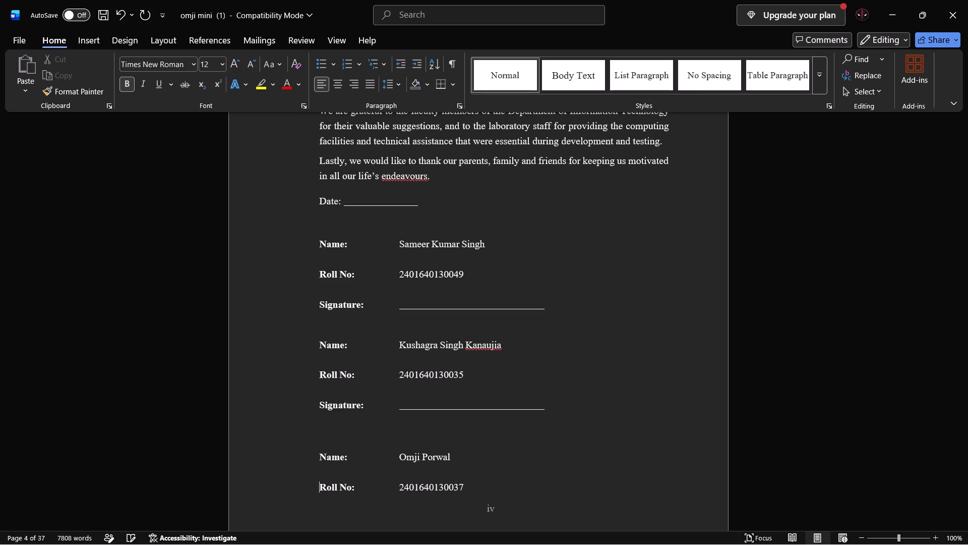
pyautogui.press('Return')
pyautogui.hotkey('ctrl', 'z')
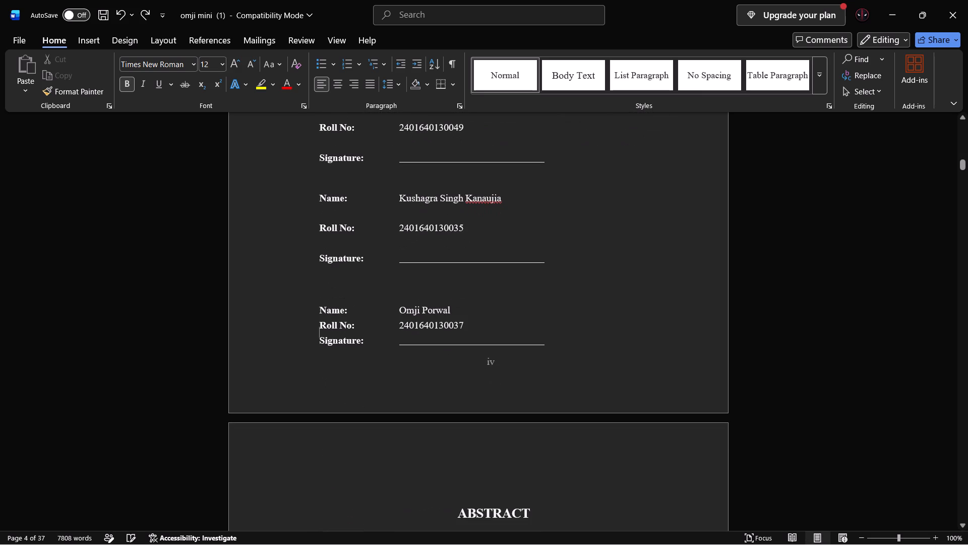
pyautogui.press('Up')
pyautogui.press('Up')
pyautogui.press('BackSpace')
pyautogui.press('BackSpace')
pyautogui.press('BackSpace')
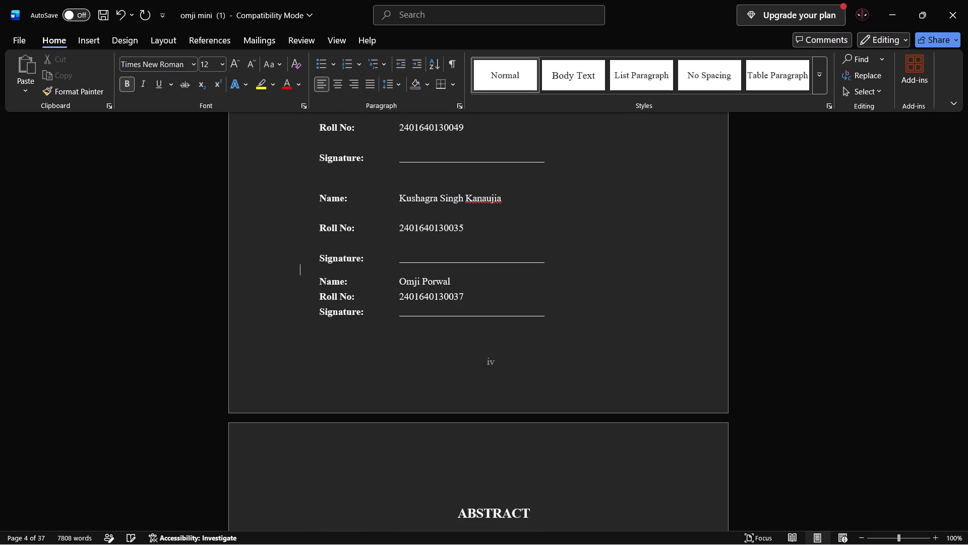
# Add a single blank line above the Name row of the Acknowledgement's third student block.
pyautogui.press('Down')
pyautogui.press('Return')
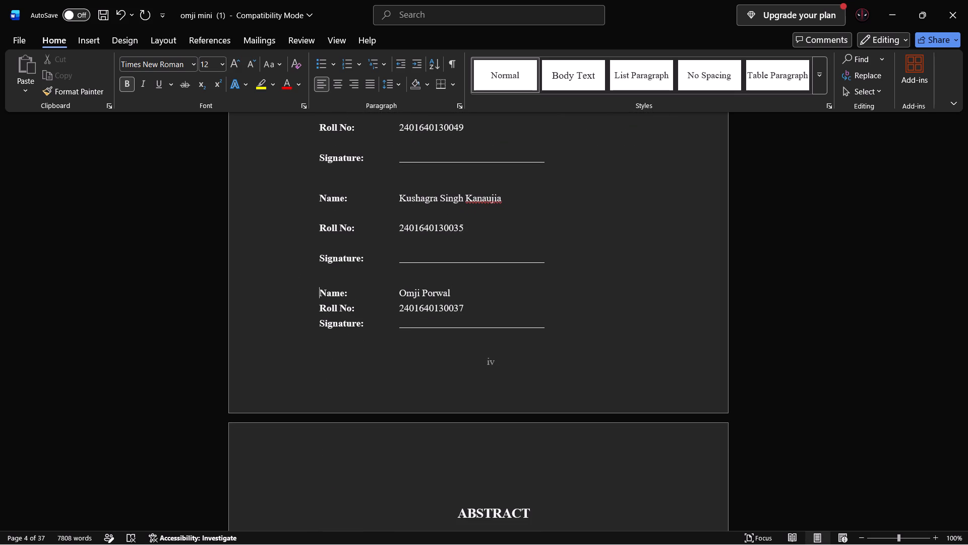
pyautogui.press('Return')
pyautogui.press('Down')
pyautogui.press('Return')
pyautogui.press('Return')
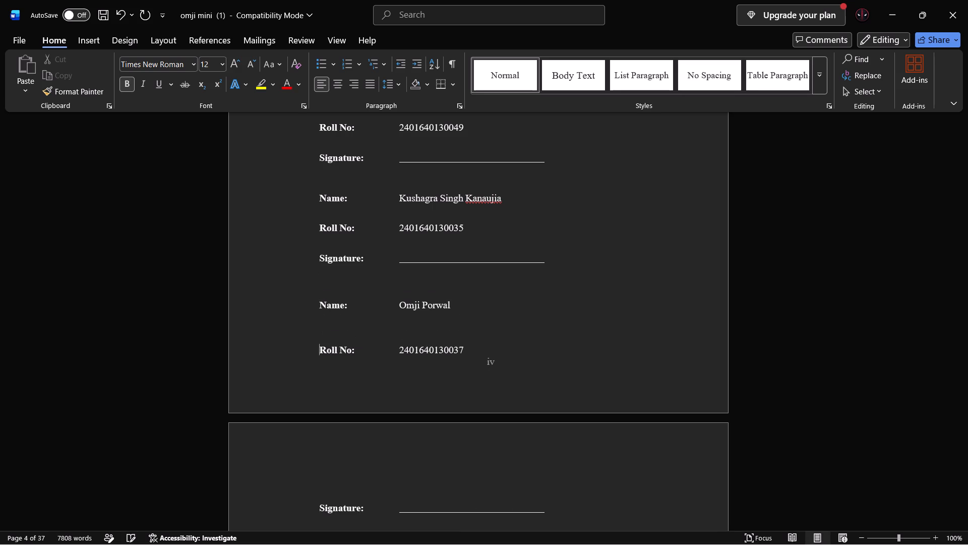
pyautogui.hotkey('ctrl', 'z')
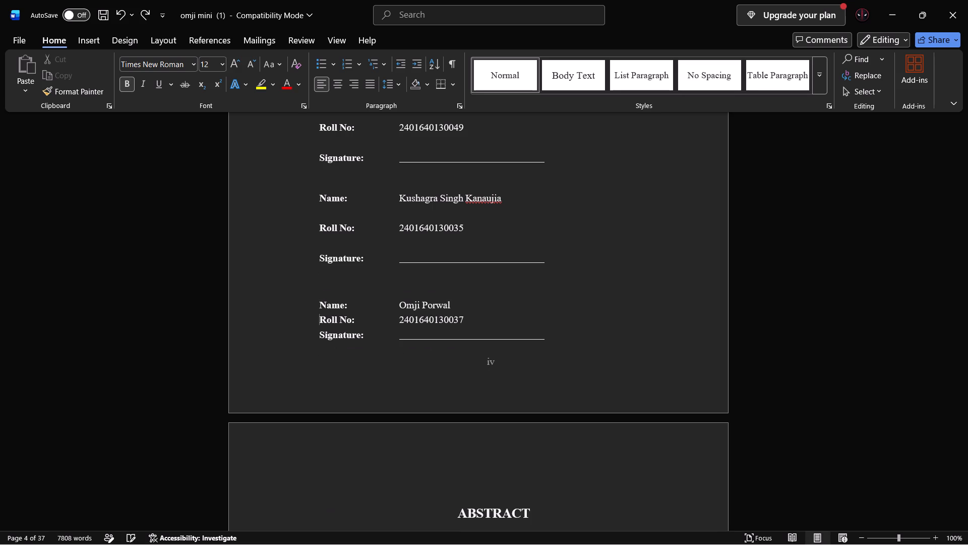
pyautogui.press('Up')
pyautogui.press('Up')
pyautogui.press('BackSpace')
pyautogui.press('BackSpace')
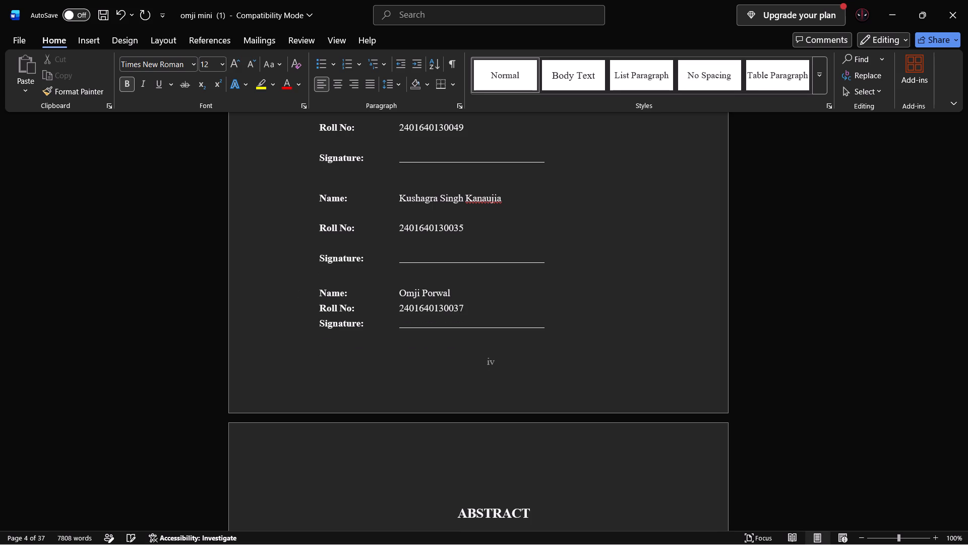
# Add a blank line above the third student's Roll No row, keeping the Signature row directly beneath it on the same page.
pyautogui.press('Down')
pyautogui.press('Down')
pyautogui.press('Return')
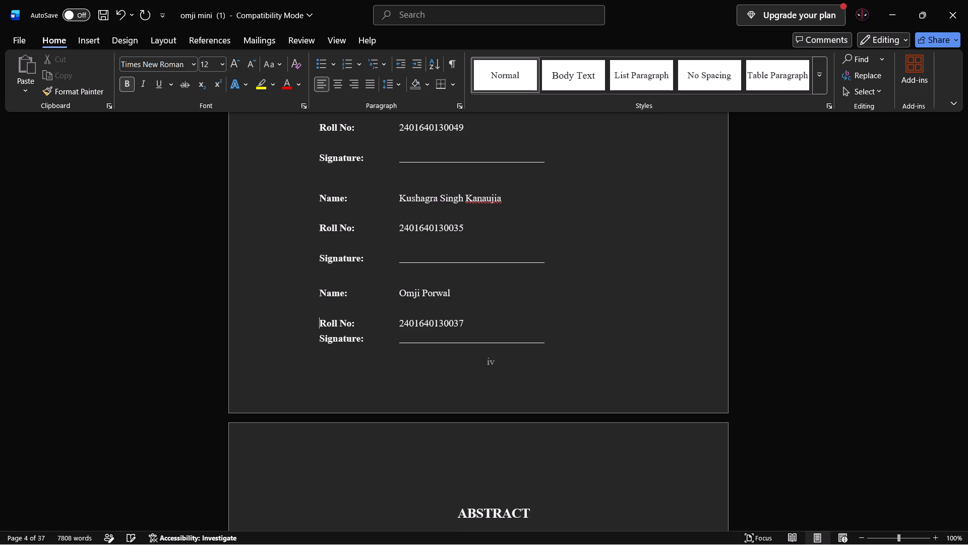
pyautogui.press('Down')
pyautogui.press('Return')
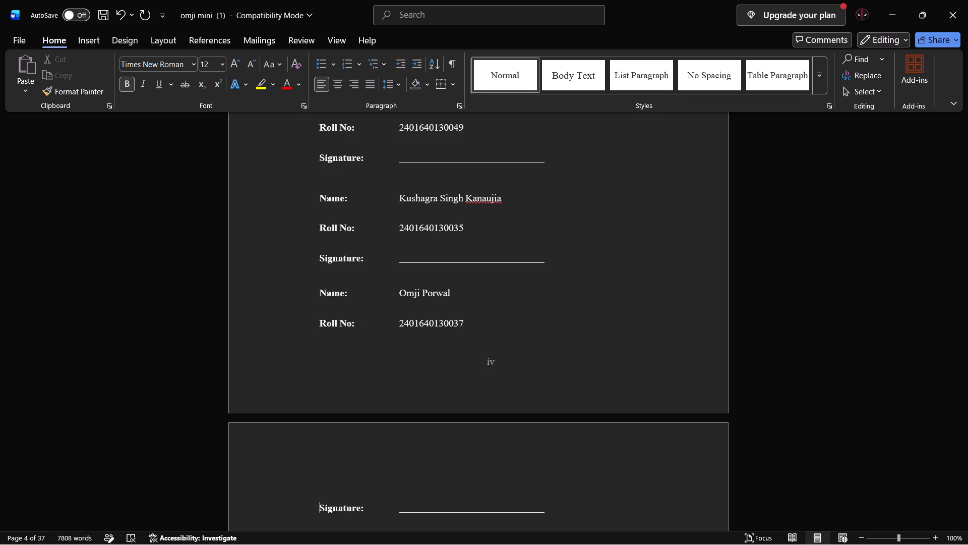
pyautogui.press('BackSpace')
# Remove one blank line between the Date line and the first student's Name row in the Acknowledgement.
pyautogui.scroll(1, 306, 219)
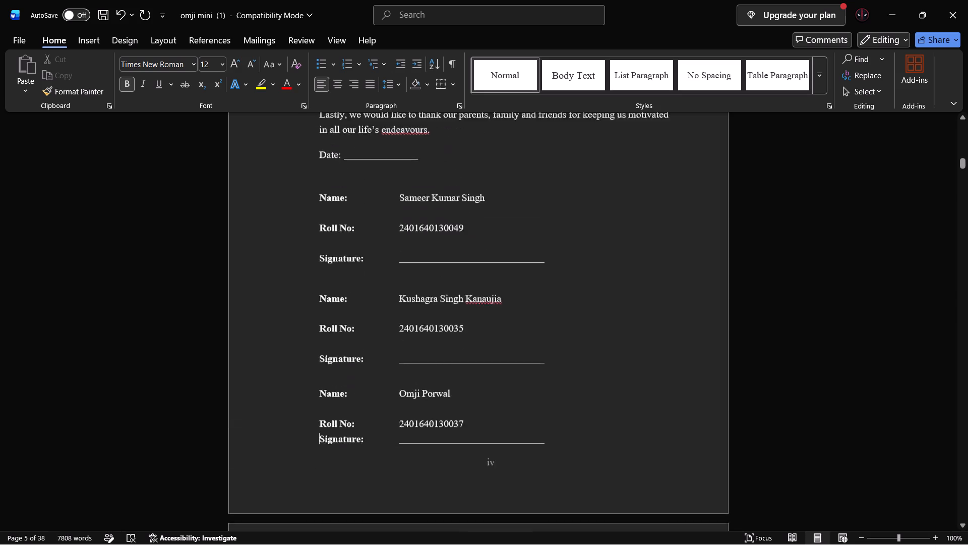
pyautogui.scroll(2, 306, 219)
pyautogui.click(319, 269)
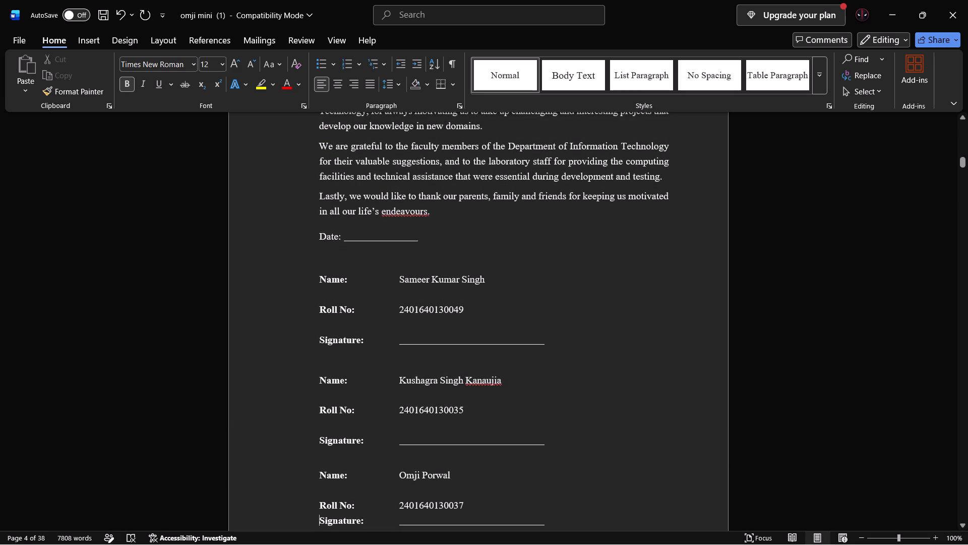
pyautogui.press('BackSpace')
# Add a blank line above the Signature row of the Acknowledgement's third student block.
pyautogui.scroll(-1, 319, 269)
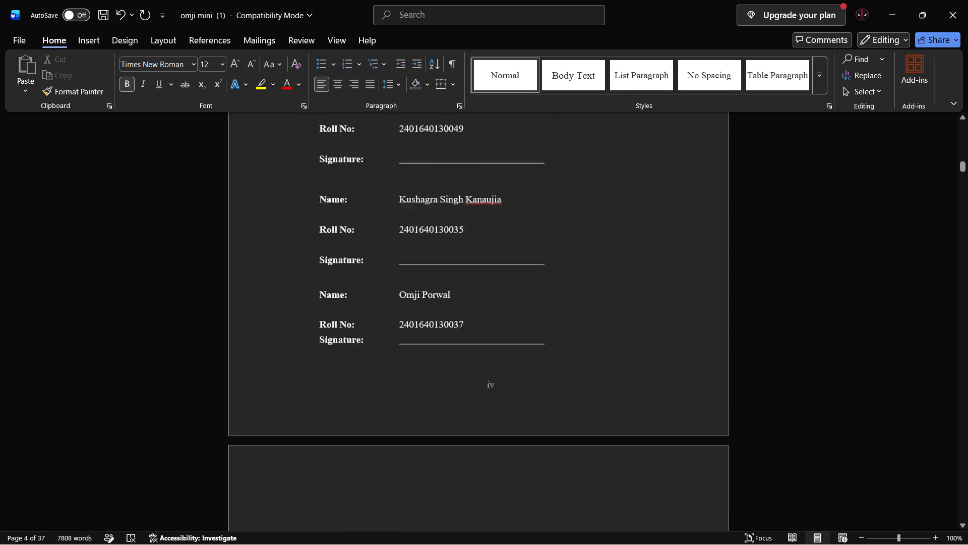
pyautogui.scroll(-1, 319, 269)
pyautogui.click(308, 240)
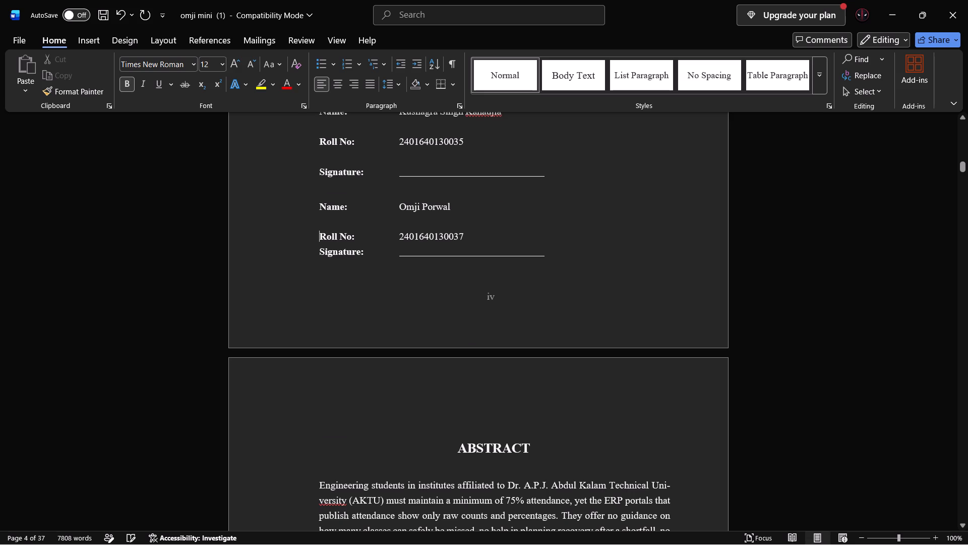
pyautogui.press('Return')
pyautogui.press('BackSpace')
pyautogui.press('Down')
pyautogui.press('Return')
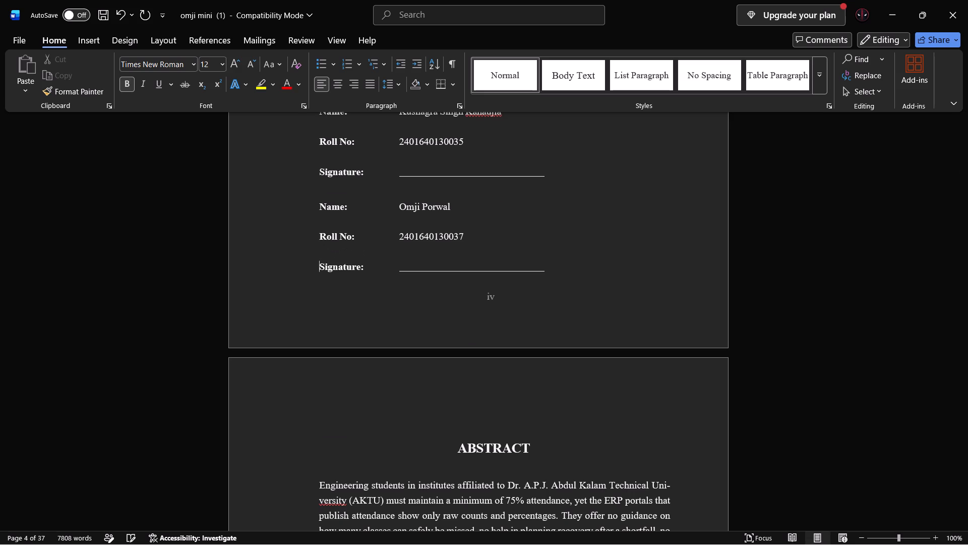
# Review the rest of the front matter, from the Abstract through the Table of Contents, List of Figures and List of Tables.
pyautogui.scroll(-4, 308, 240)
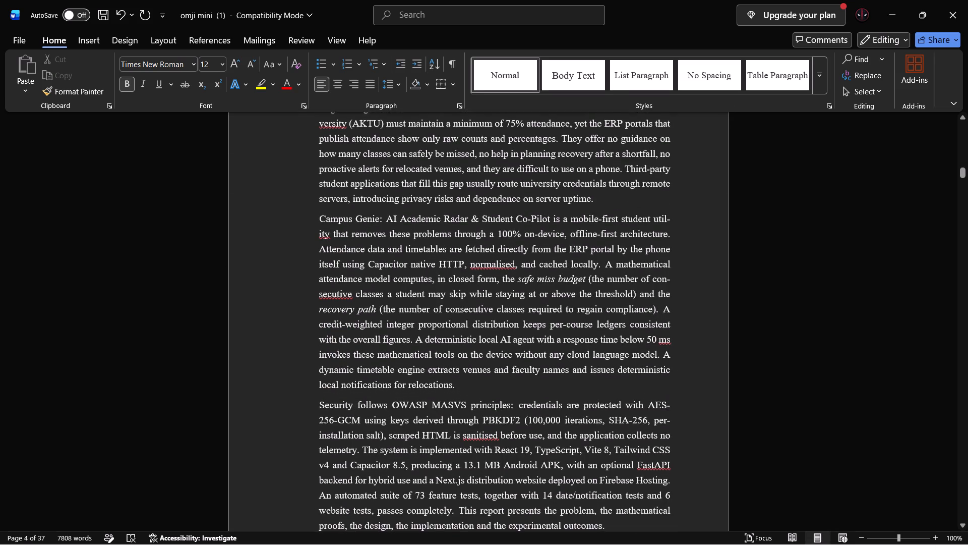
pyautogui.scroll(-1, 308, 240)
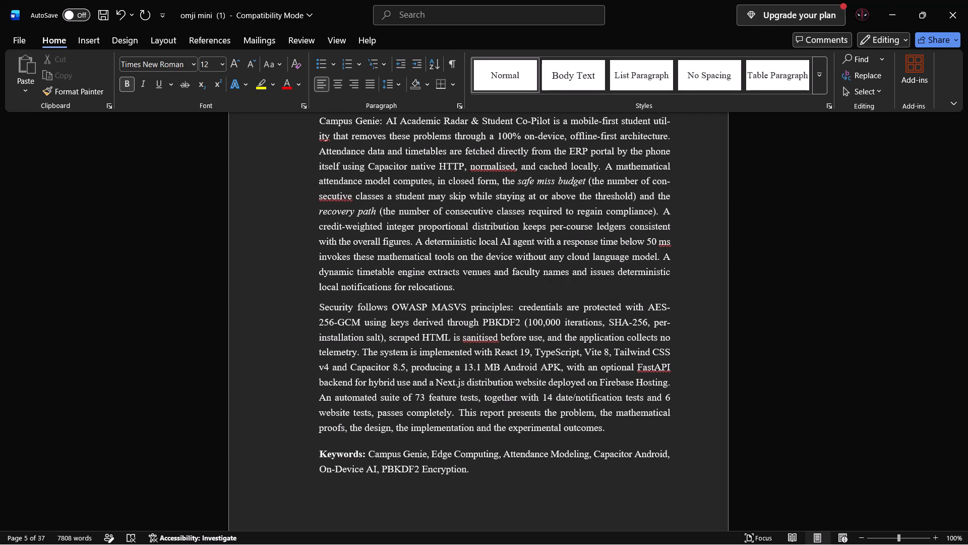
pyautogui.scroll(-2, 438, 304)
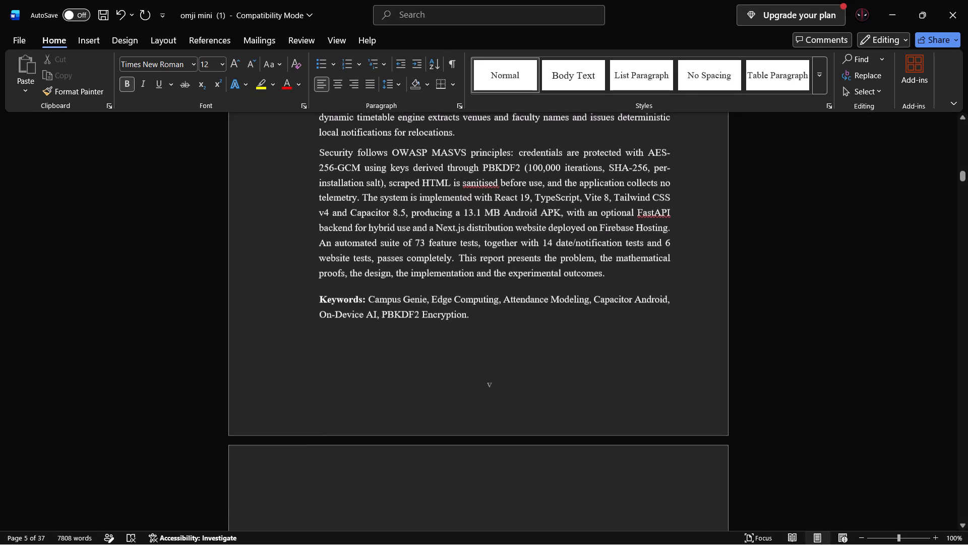
pyautogui.scroll(-3, 438, 304)
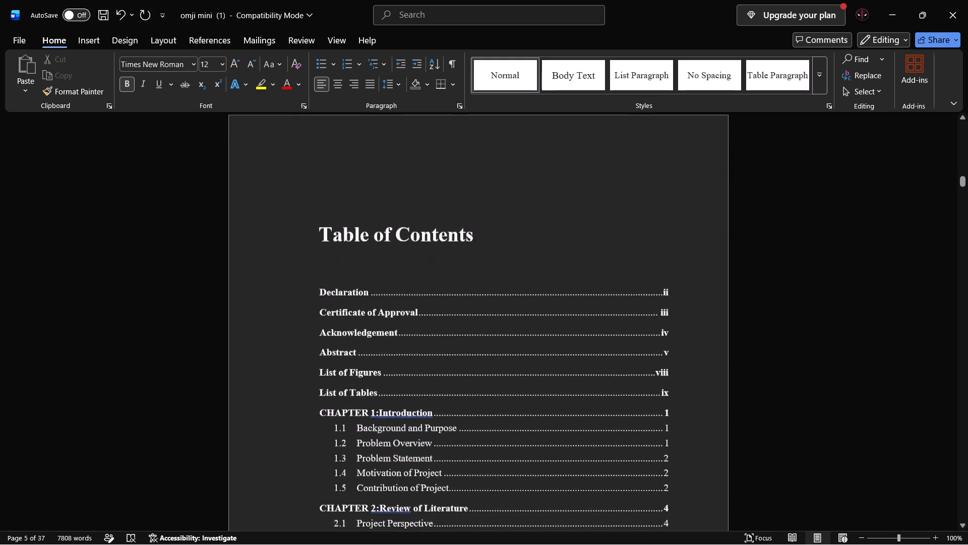
pyautogui.scroll(-6, 438, 304)
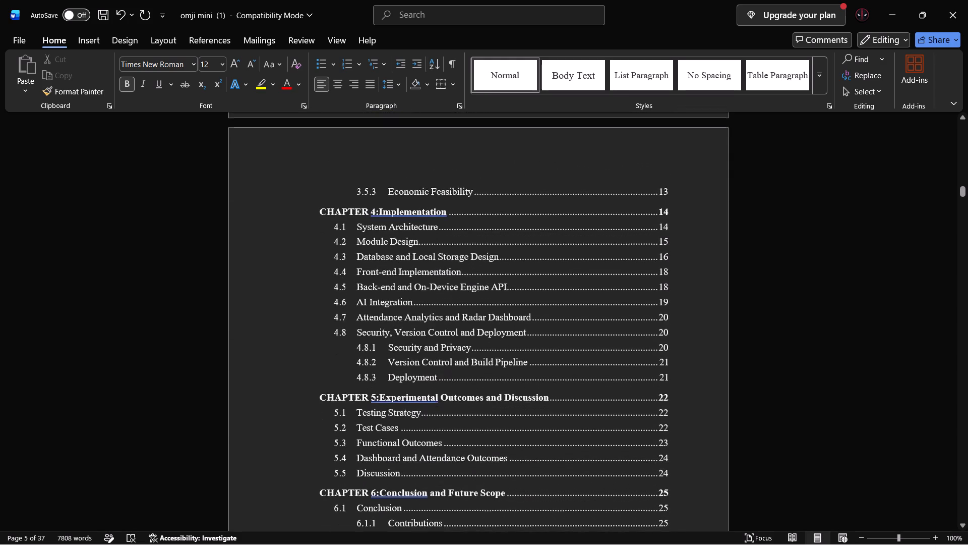
pyautogui.scroll(-2, 438, 304)
pyautogui.click(179, 365)
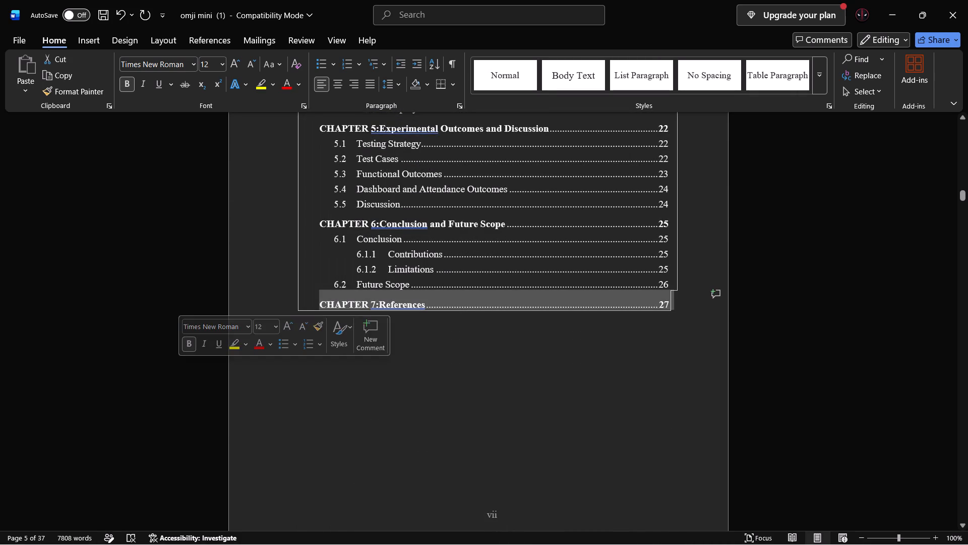
pyautogui.click(373, 383)
pyautogui.scroll(-3, 373, 383)
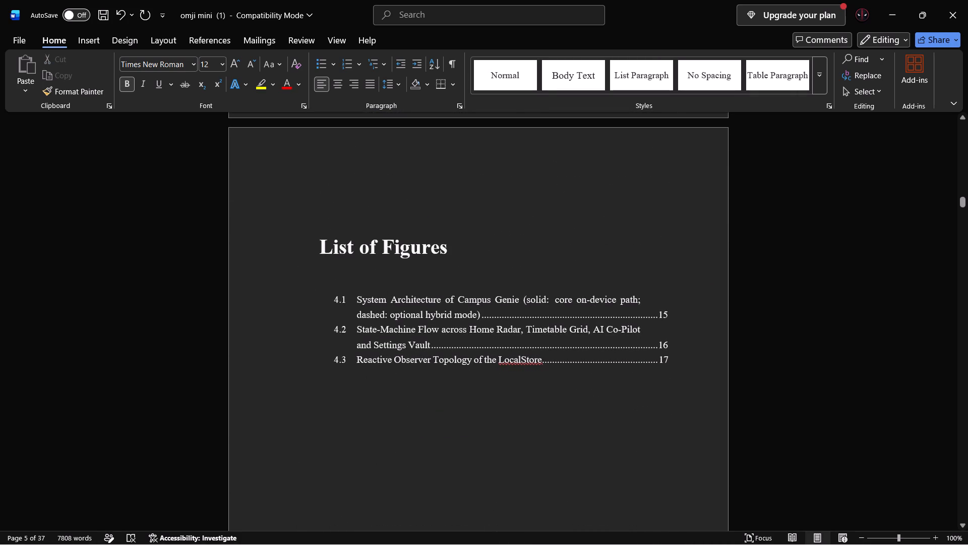
pyautogui.scroll(-7, 373, 383)
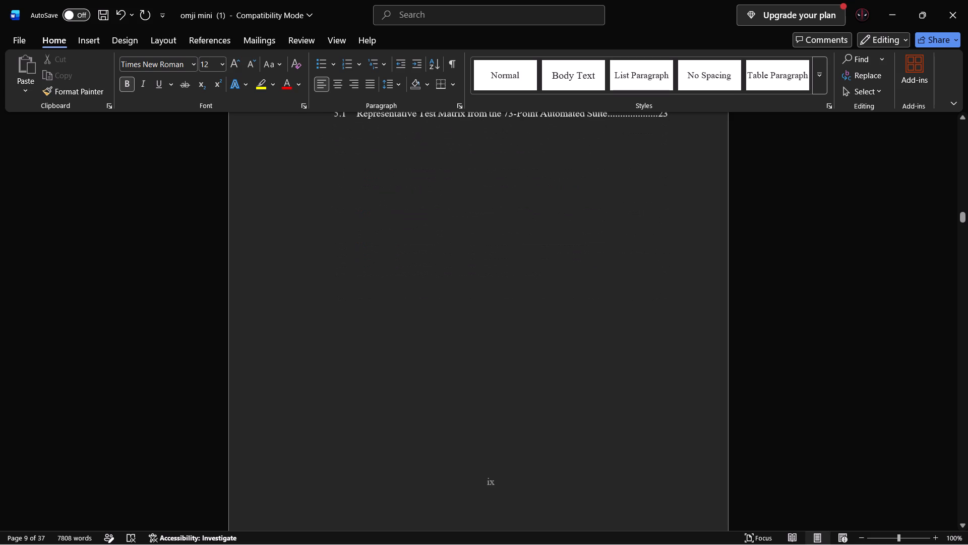
# Review the layout and text of Chapter 1 Introduction and Chapter 2 Review of Literature, including the comparison table.
pyautogui.scroll(-2, 373, 383)
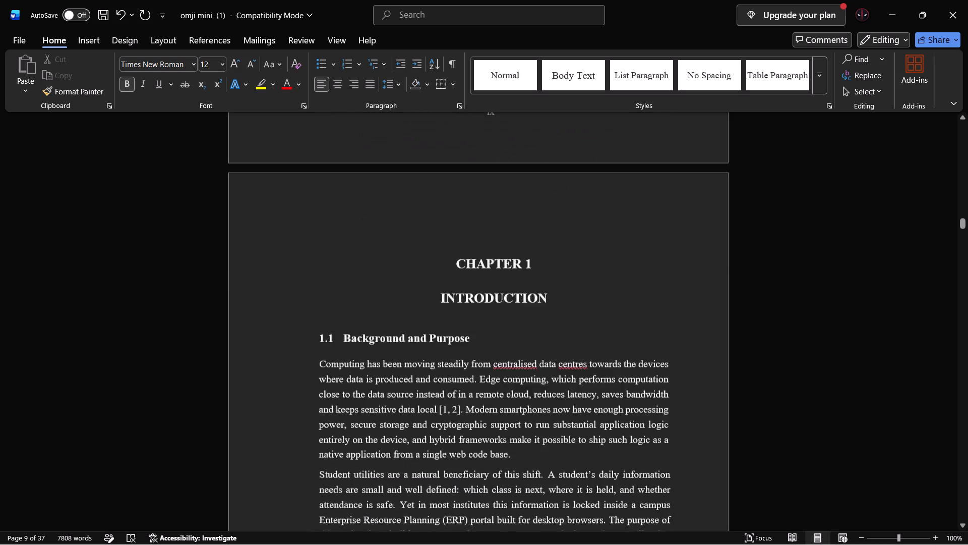
pyautogui.scroll(-3, 373, 383)
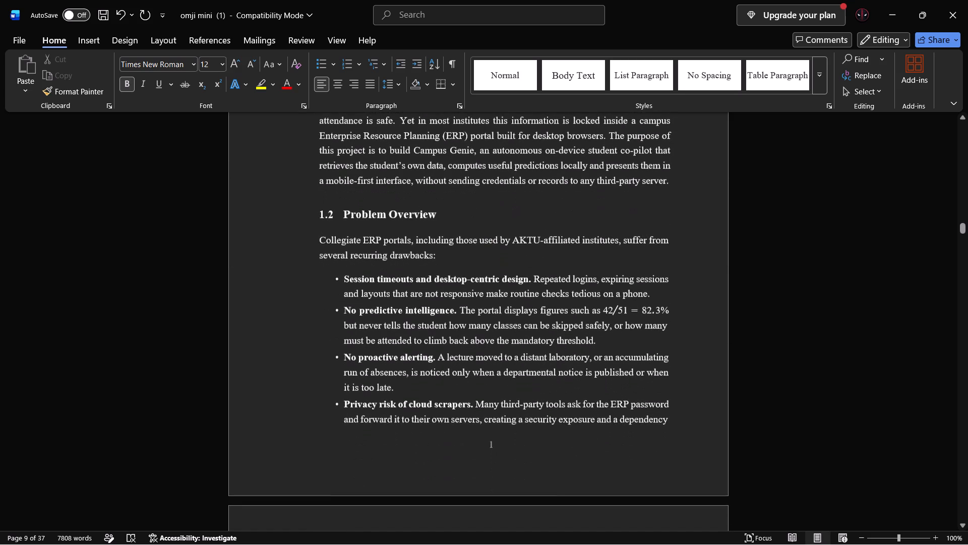
pyautogui.scroll(-4, 373, 383)
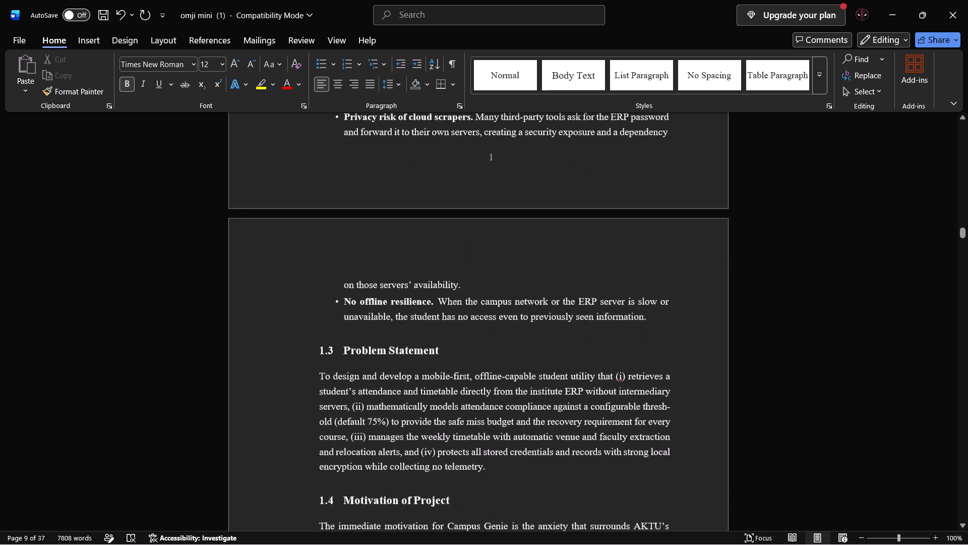
pyautogui.scroll(-2, 373, 383)
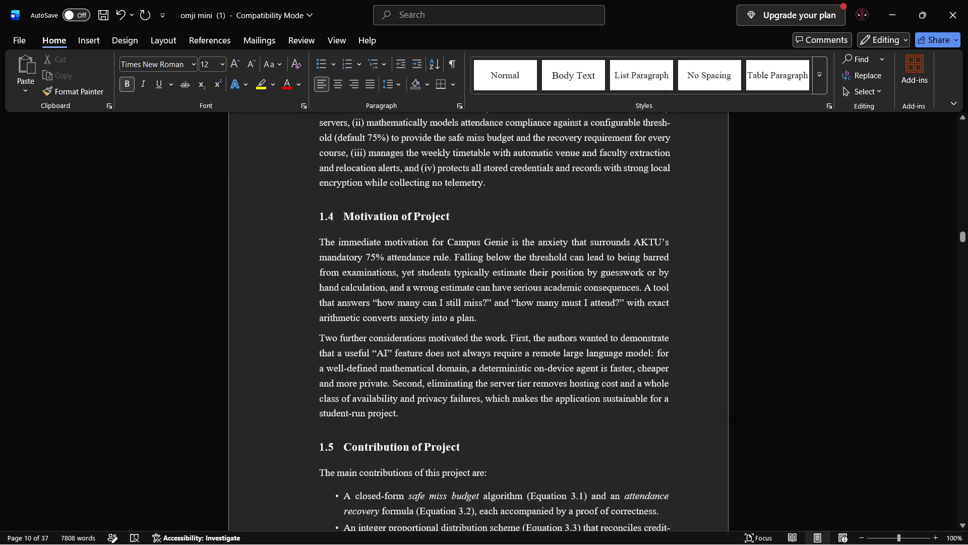
pyautogui.scroll(-4, 373, 383)
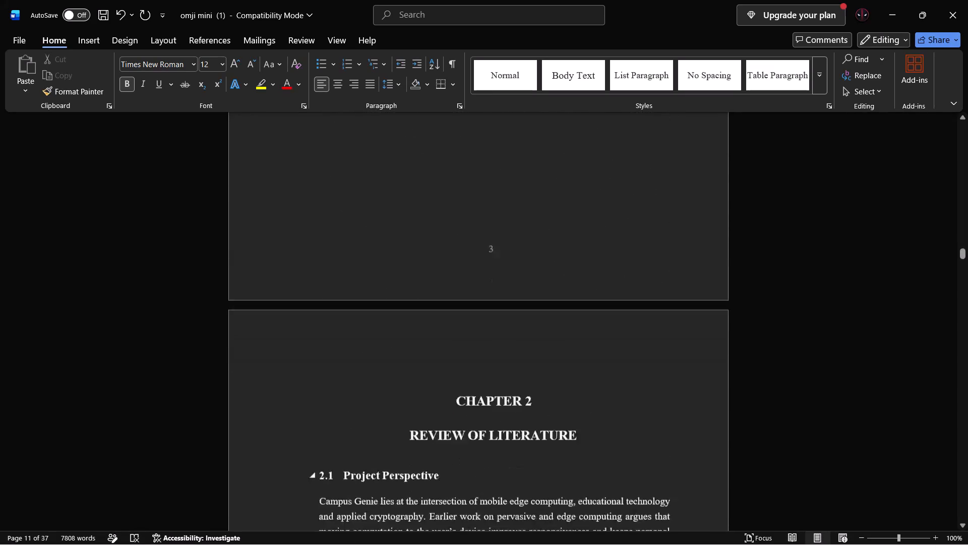
pyautogui.scroll(-5, 373, 383)
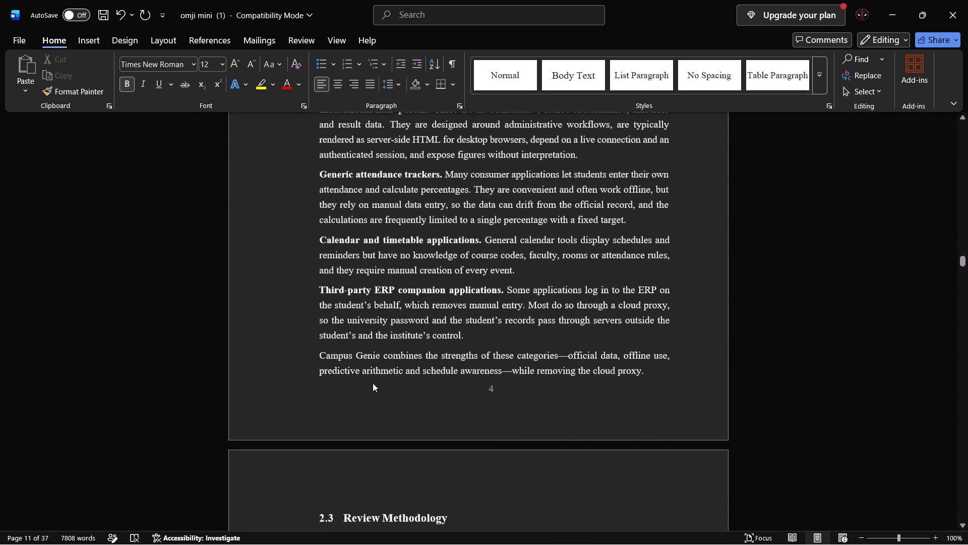
pyautogui.scroll(-1, 373, 383)
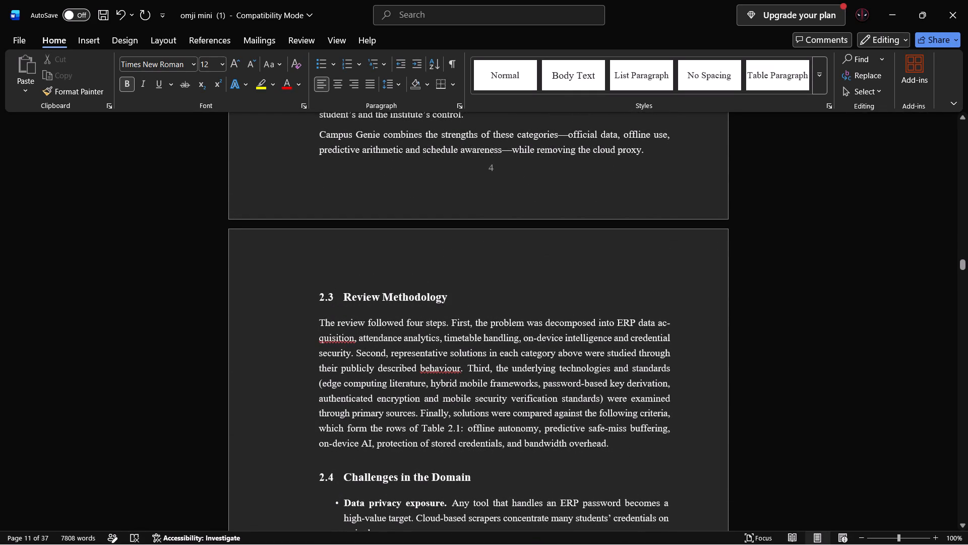
pyautogui.scroll(-1, 373, 383)
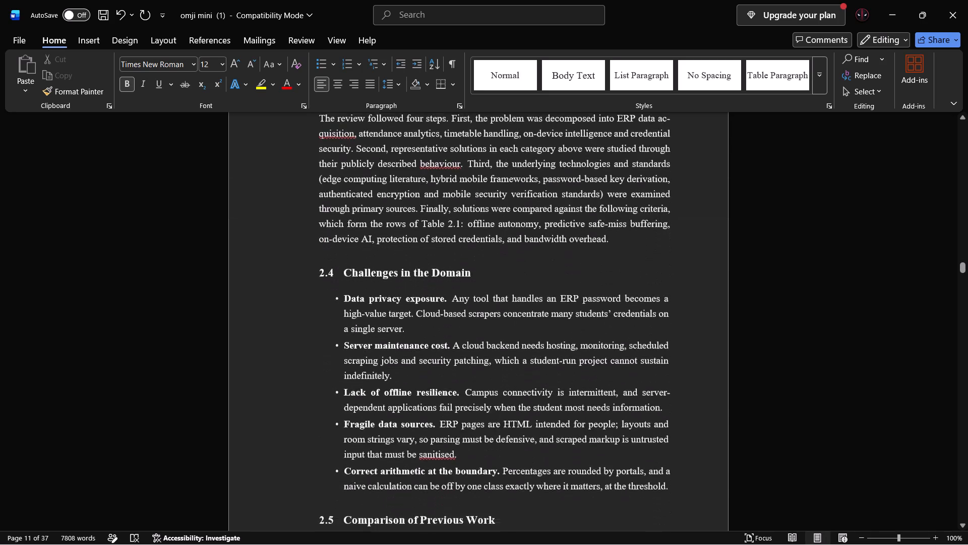
pyautogui.scroll(-1, 373, 383)
pyautogui.scroll(-3, 381, 512)
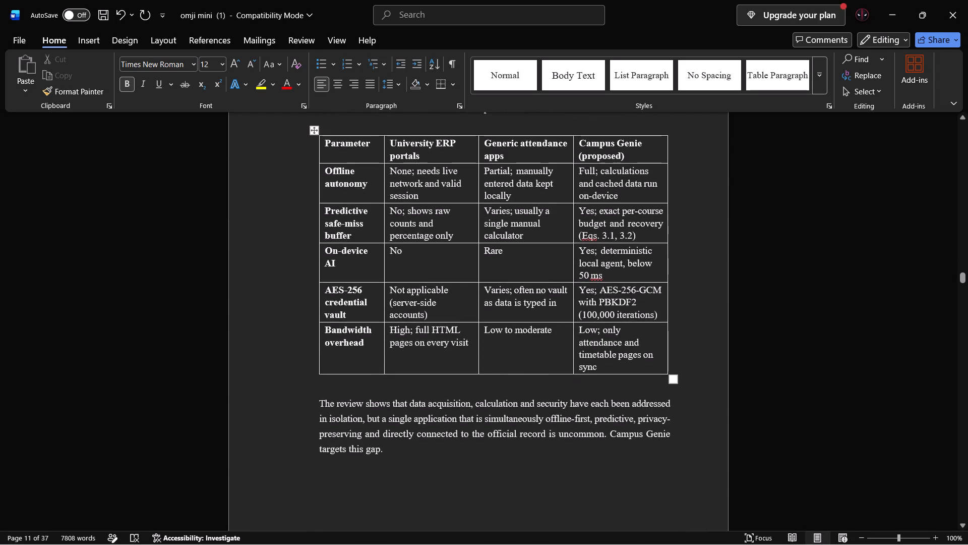
# Review the layout and text of Chapter 3 Research Methodology and Chapter 4, including the equations, tables and architecture figures.
pyautogui.scroll(-4, 381, 512)
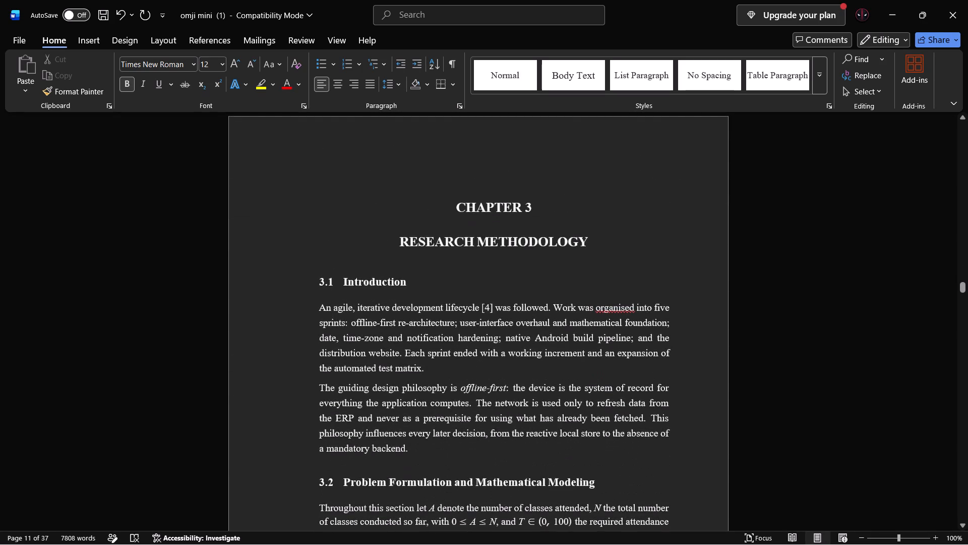
pyautogui.scroll(-3, 381, 512)
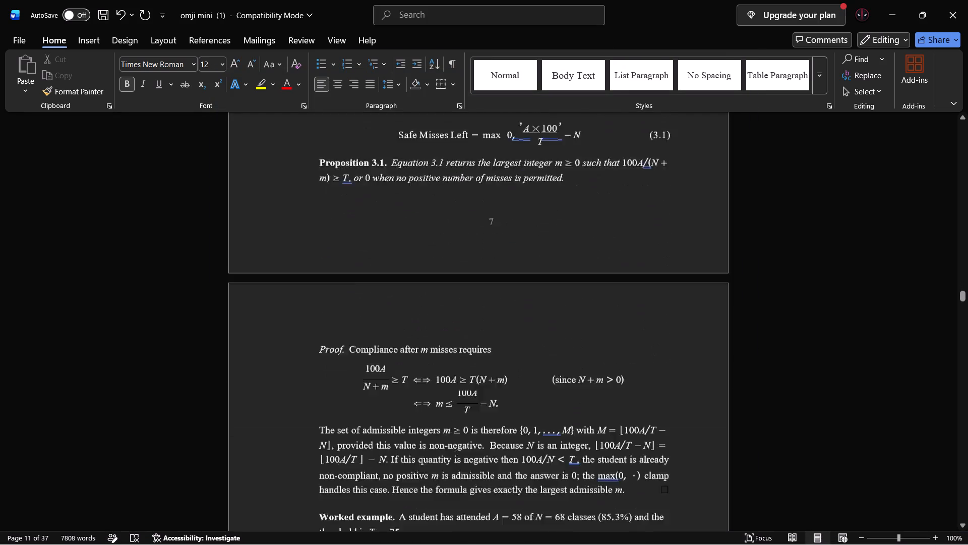
pyautogui.scroll(-3, 381, 512)
pyautogui.scroll(-2, 407, 544)
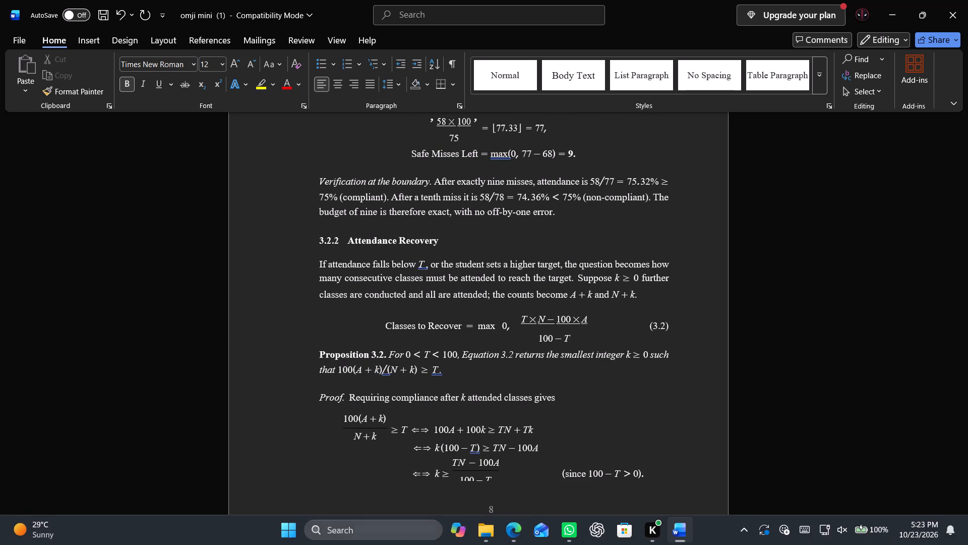
pyautogui.scroll(-6, 510, 447)
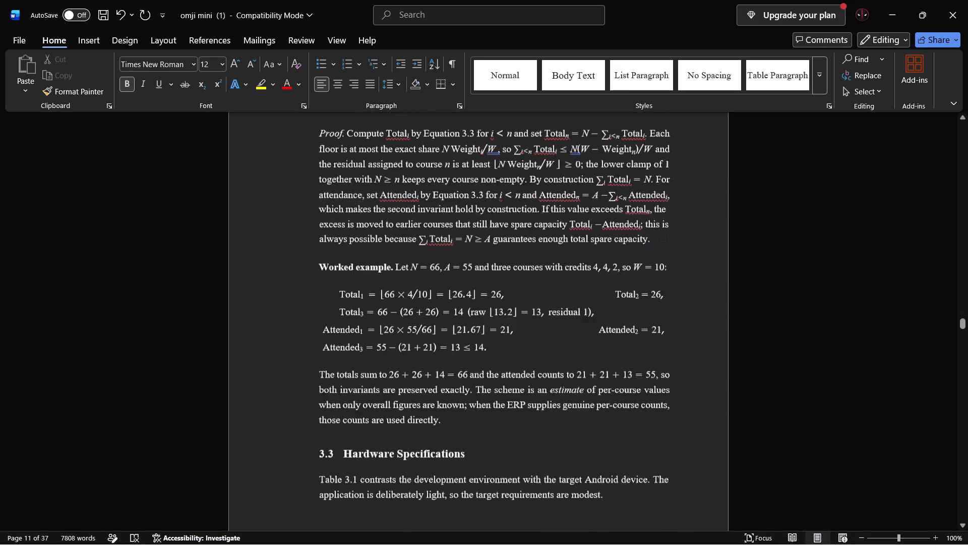
pyautogui.scroll(-7, 510, 447)
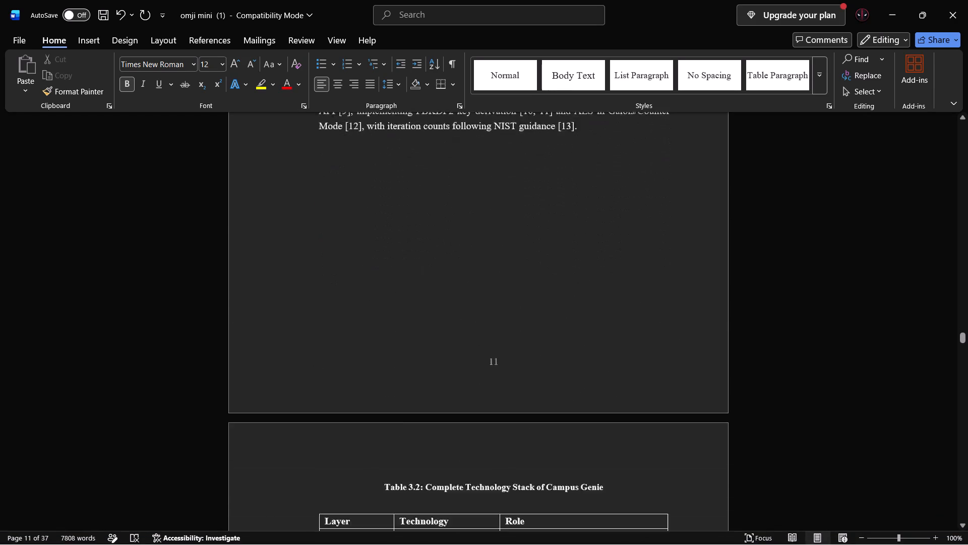
pyautogui.scroll(-6, 510, 447)
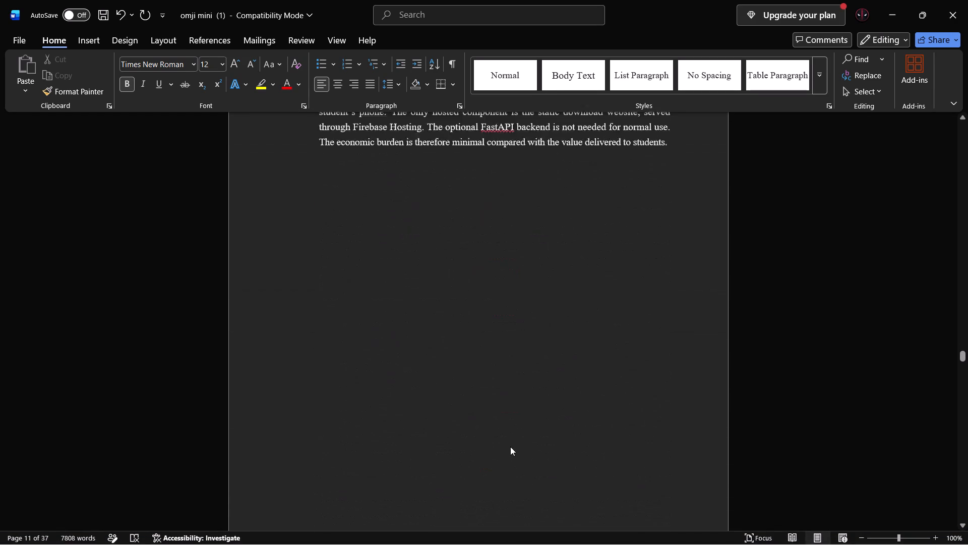
pyautogui.scroll(-6, 510, 447)
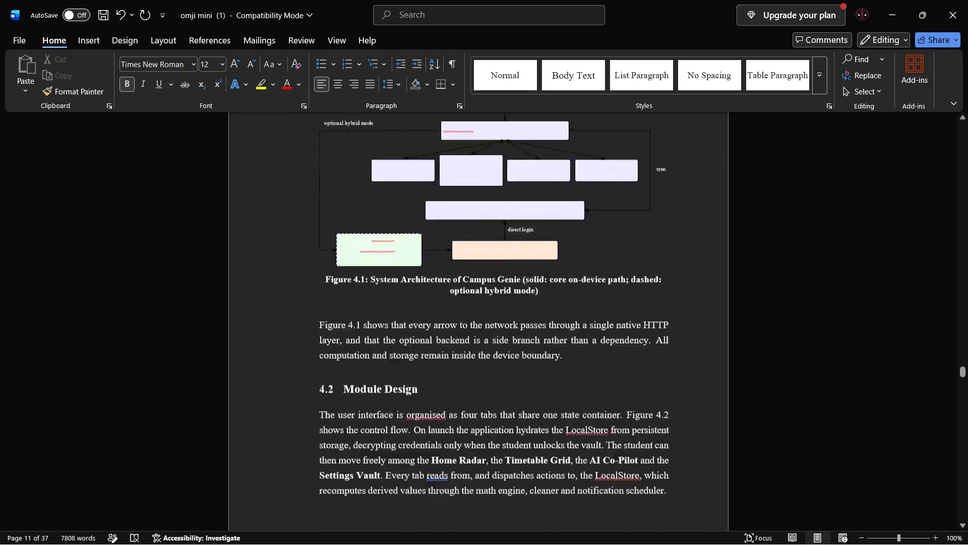
pyautogui.scroll(-8, 510, 447)
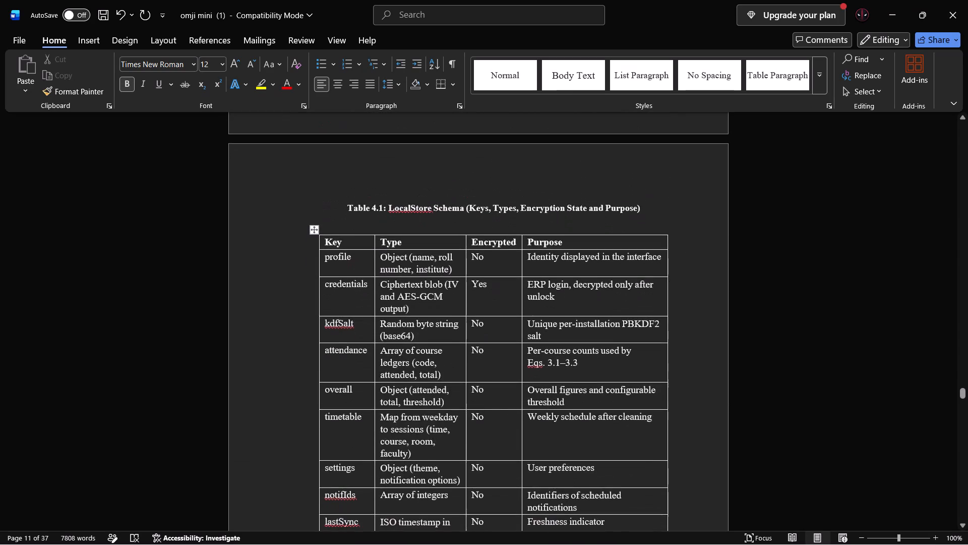
pyautogui.scroll(-4, 510, 447)
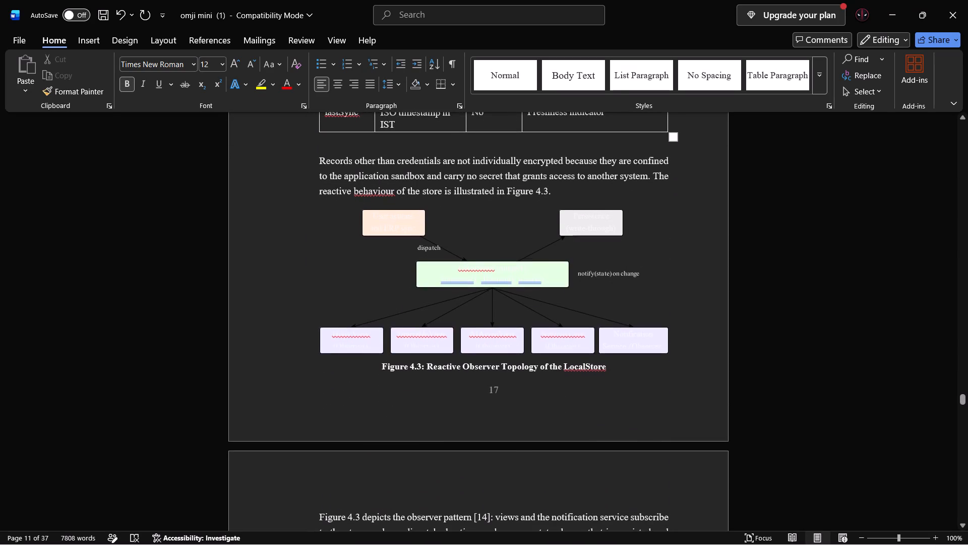
pyautogui.scroll(-7, 510, 447)
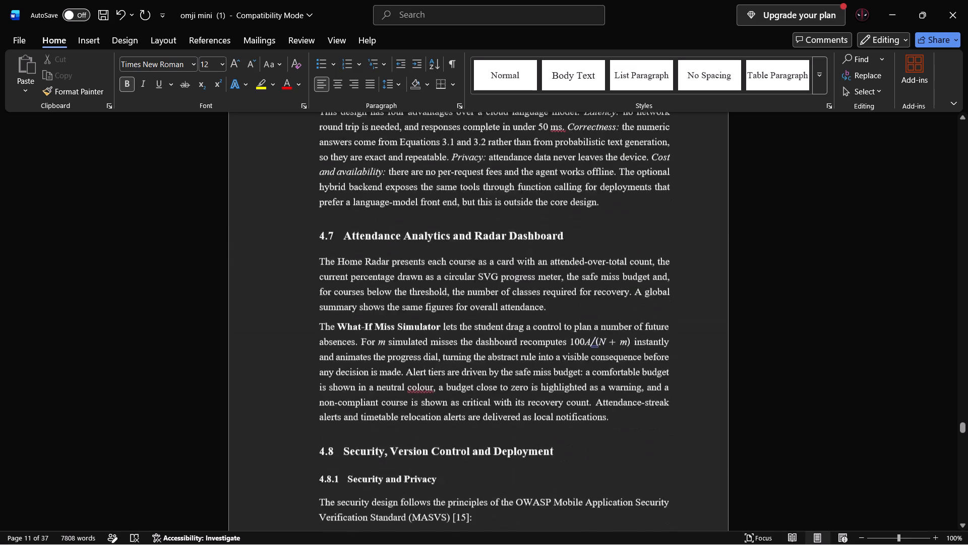
# Review Chapter 5 from Testing Strategy onward, Chapter 6 Conclusion and Future Scope, and the Chapter 7 References list.
pyautogui.scroll(-7, 510, 447)
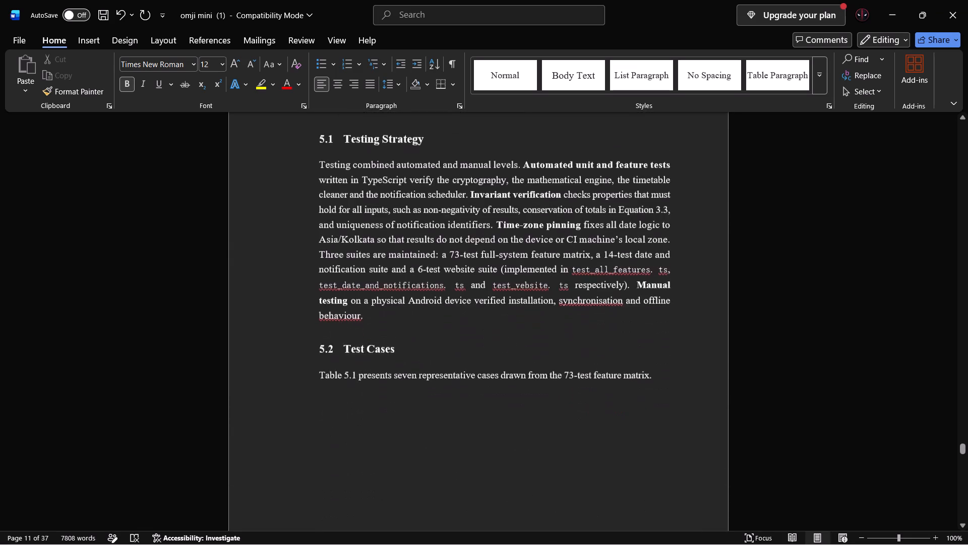
pyautogui.scroll(-7, 510, 447)
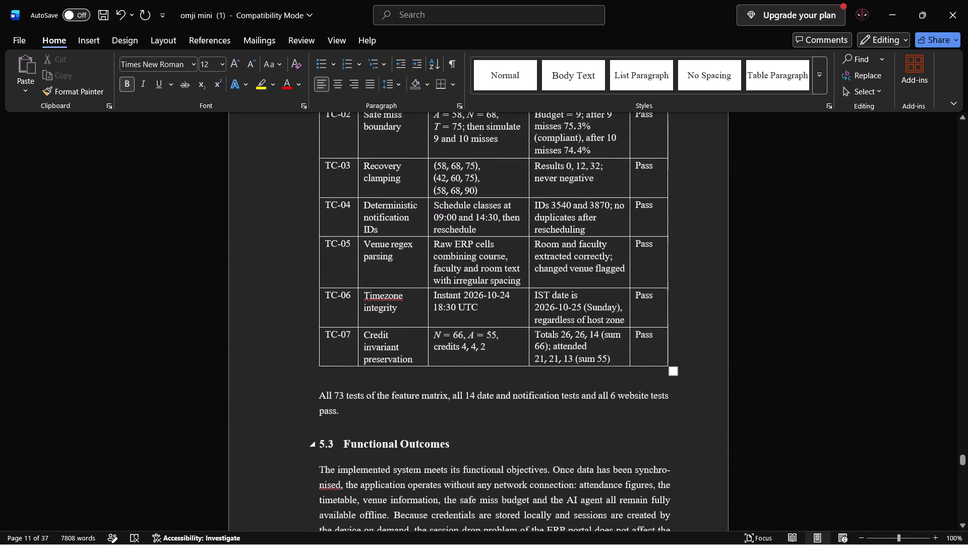
pyautogui.scroll(-6, 510, 447)
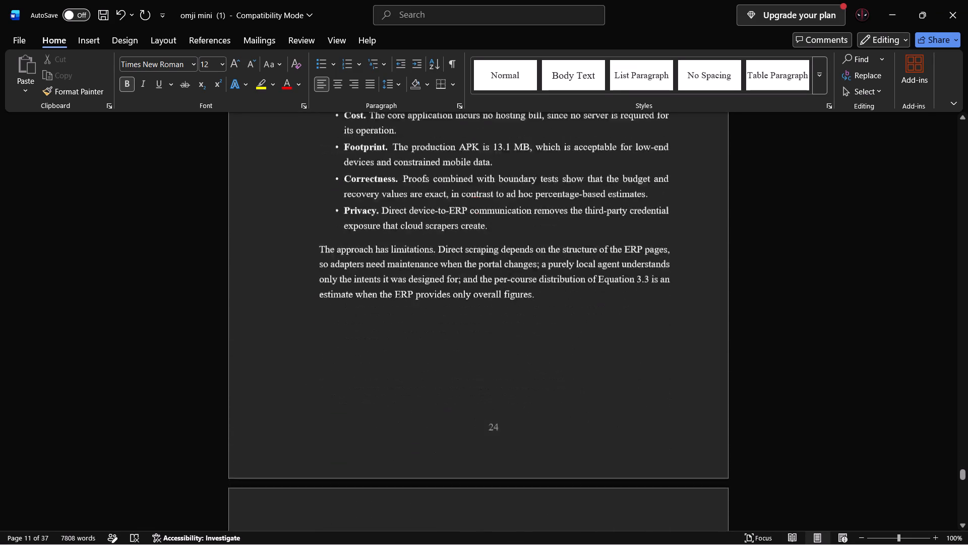
pyautogui.scroll(-6, 510, 447)
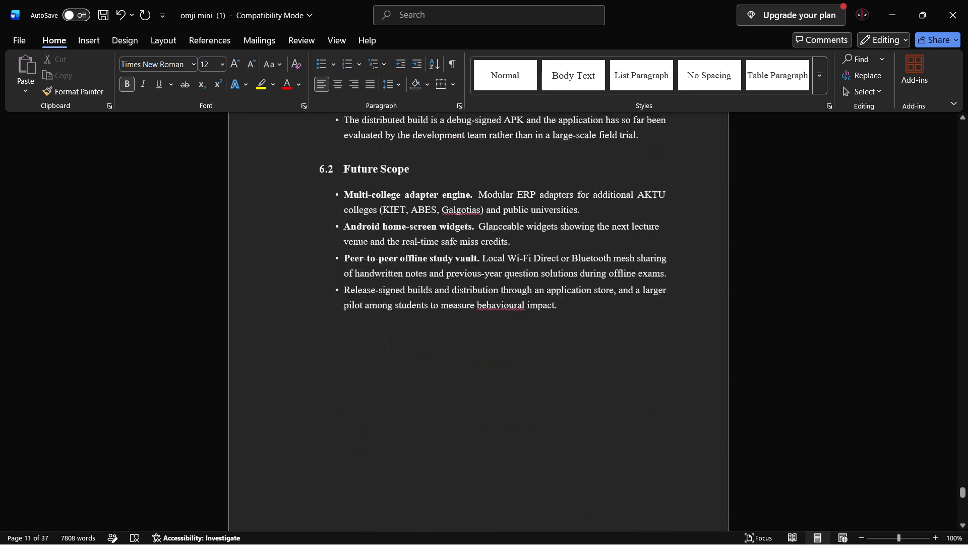
pyautogui.scroll(-6, 510, 447)
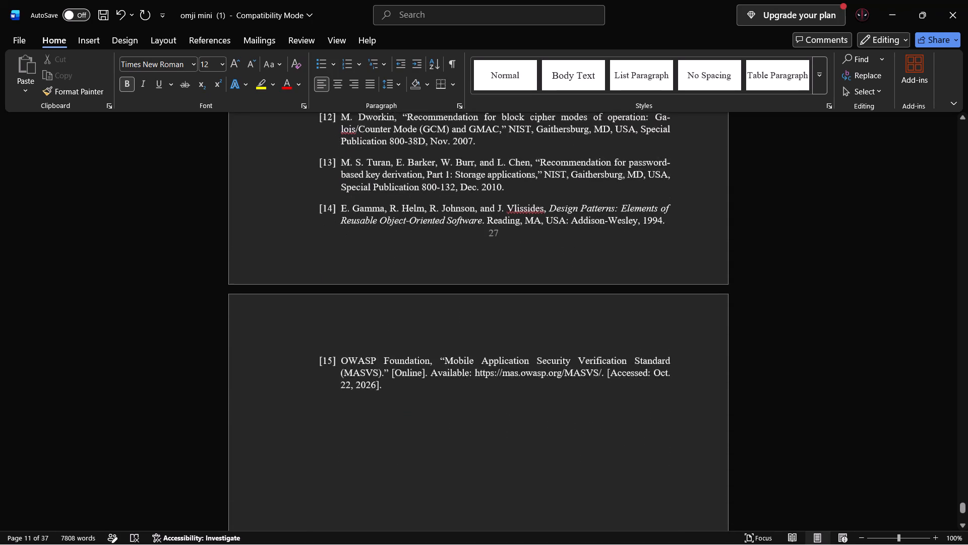
pyautogui.scroll(-3, 510, 447)
pyautogui.scroll(5, 510, 447)
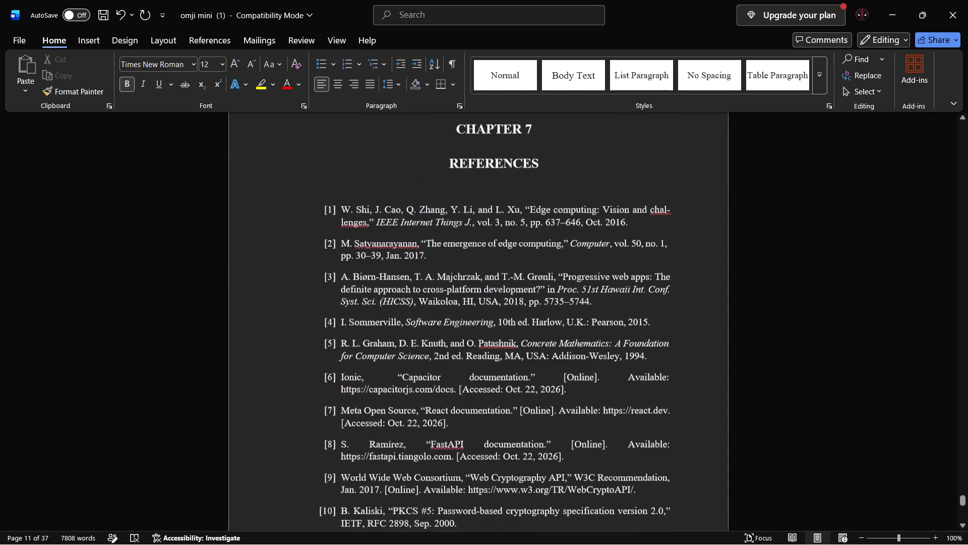
pyautogui.keyDown('ctrl'); pyautogui.scroll(-1, 510, 447); pyautogui.keyUp('ctrl')
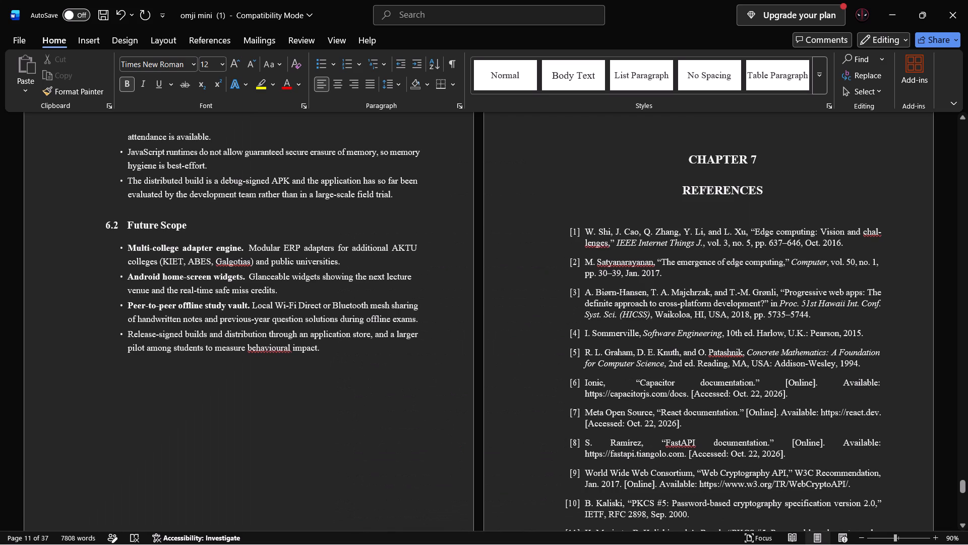
pyautogui.scroll(-6, 557, 428)
pyautogui.scroll(5, 557, 428)
pyautogui.scroll(-1, 557, 428)
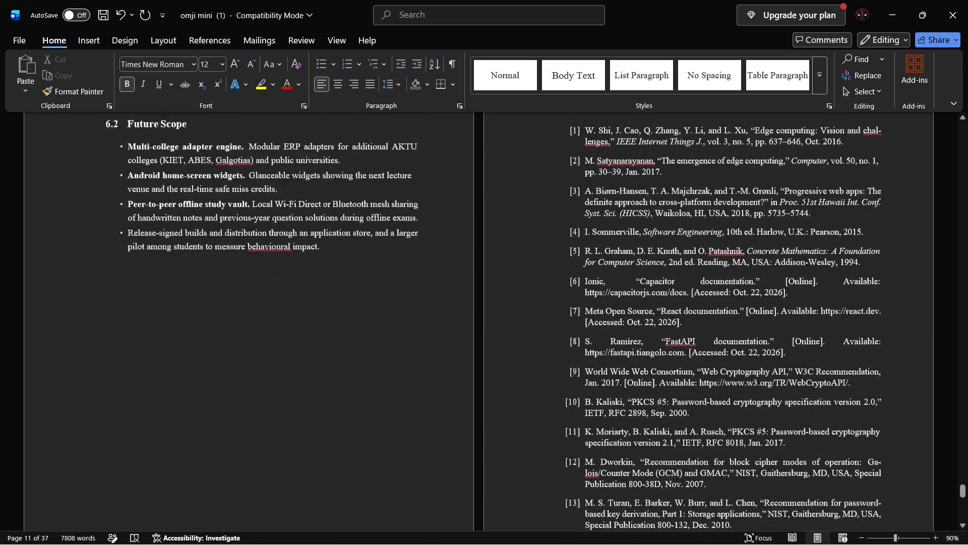
pyautogui.scroll(-1, 557, 428)
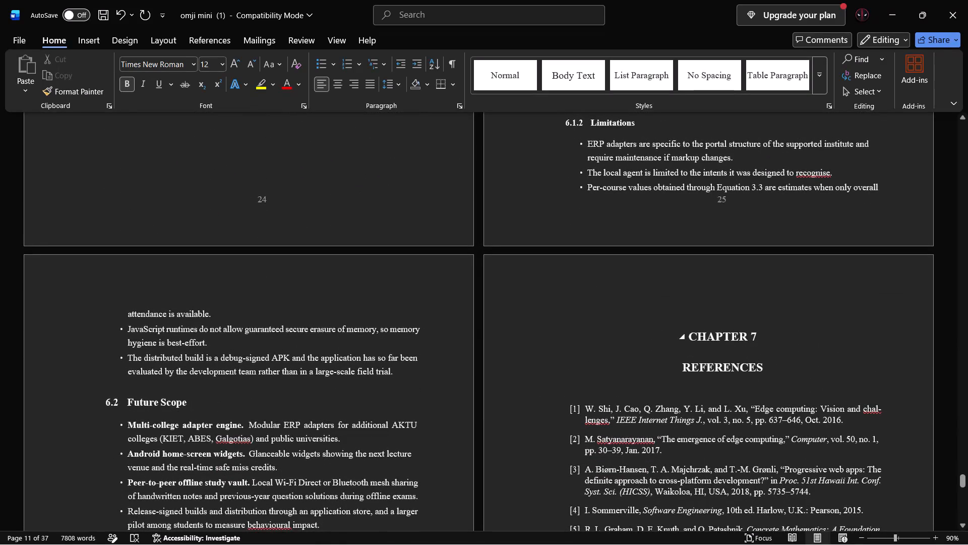
# Italicise the Chapter 7 heading and its References title.
pyautogui.moveTo(662, 325); pyautogui.dragTo(776, 363)
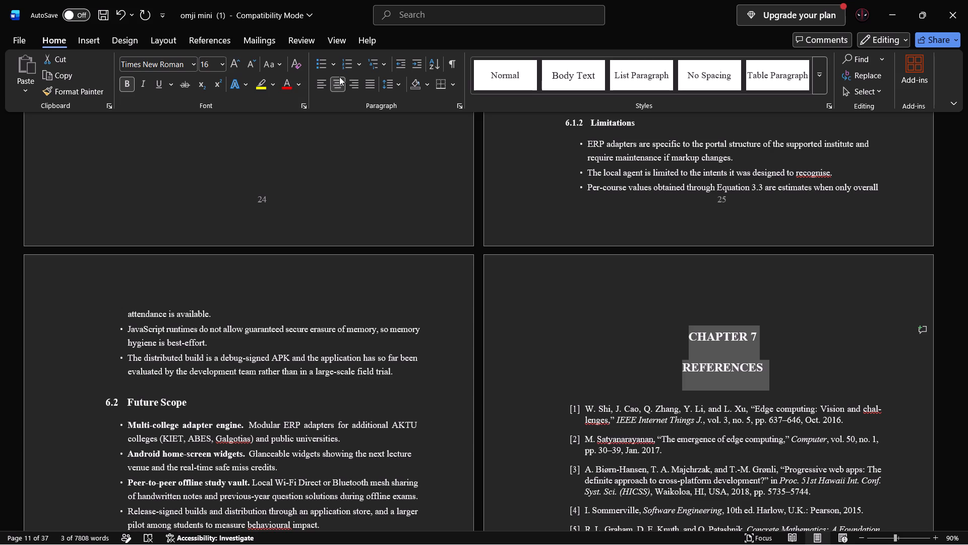
pyautogui.click(194, 64)
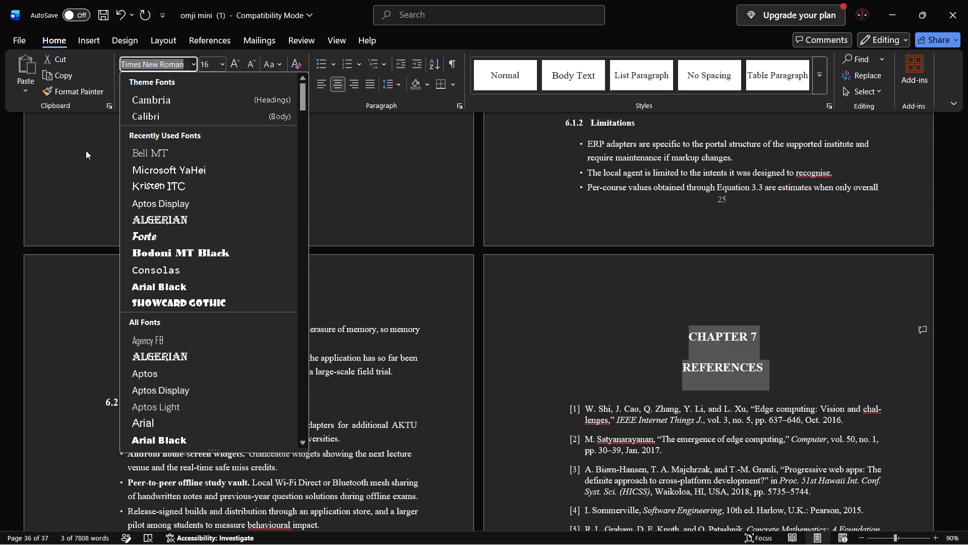
pyautogui.moveTo(86, 150); pyautogui.dragTo(144, 89)
pyautogui.click(144, 89)
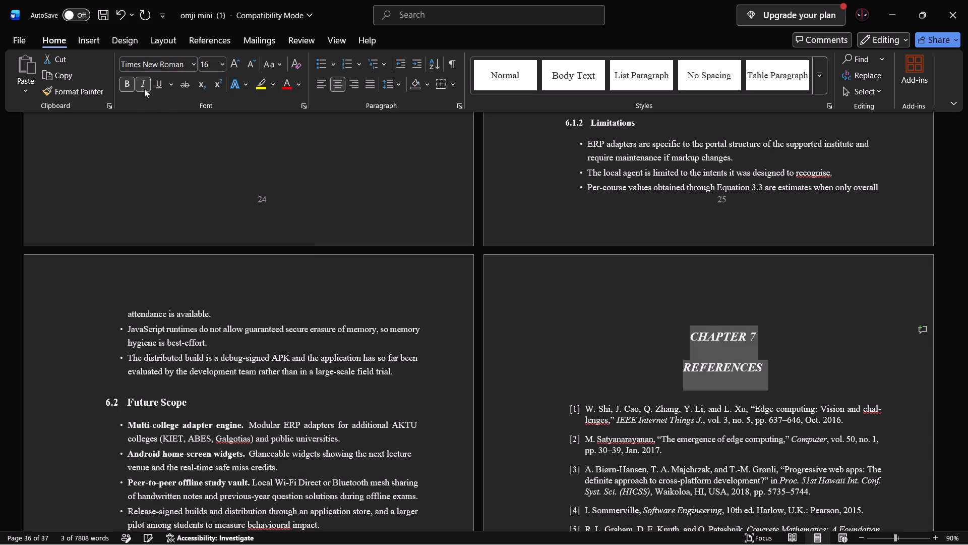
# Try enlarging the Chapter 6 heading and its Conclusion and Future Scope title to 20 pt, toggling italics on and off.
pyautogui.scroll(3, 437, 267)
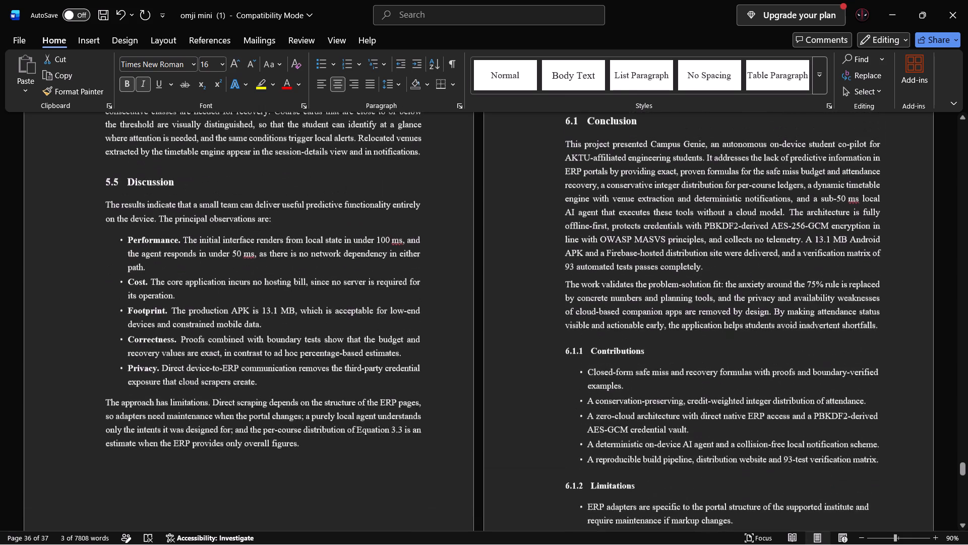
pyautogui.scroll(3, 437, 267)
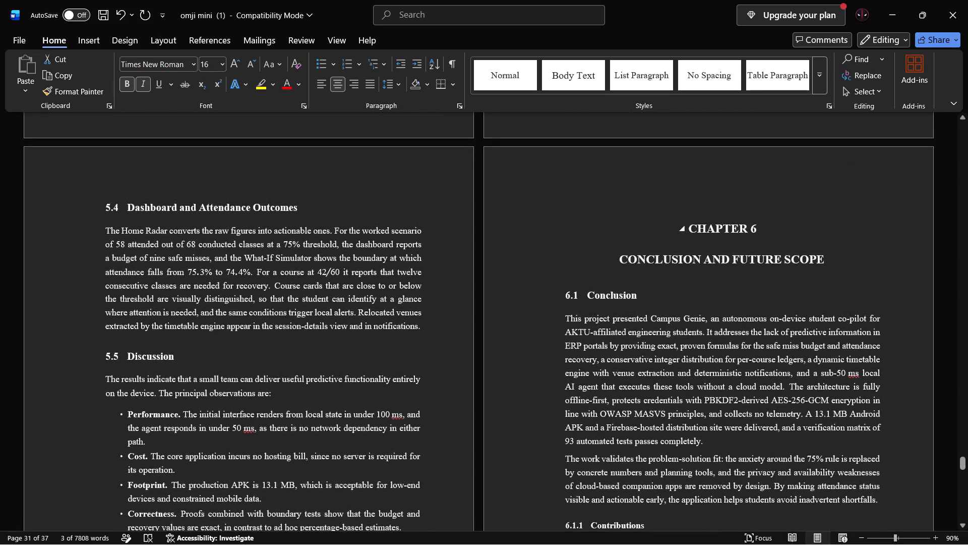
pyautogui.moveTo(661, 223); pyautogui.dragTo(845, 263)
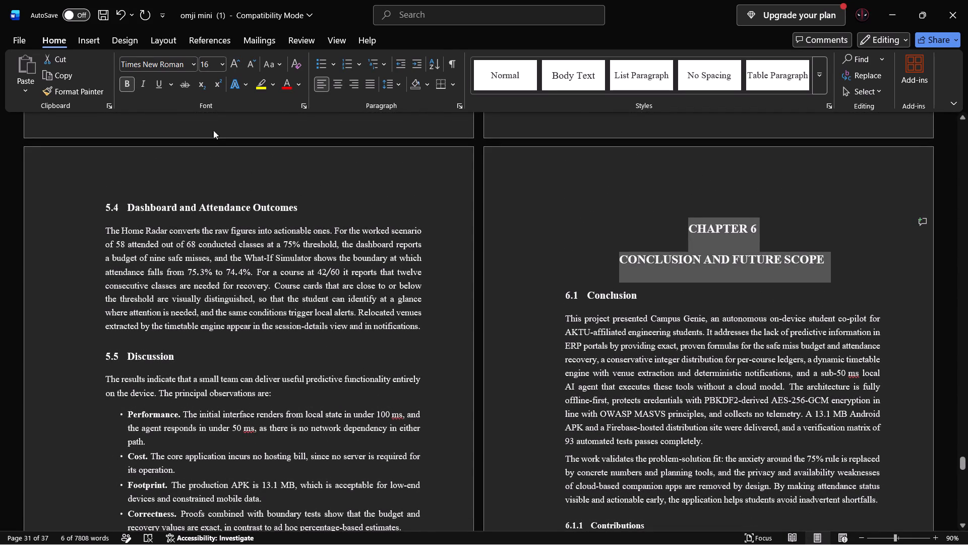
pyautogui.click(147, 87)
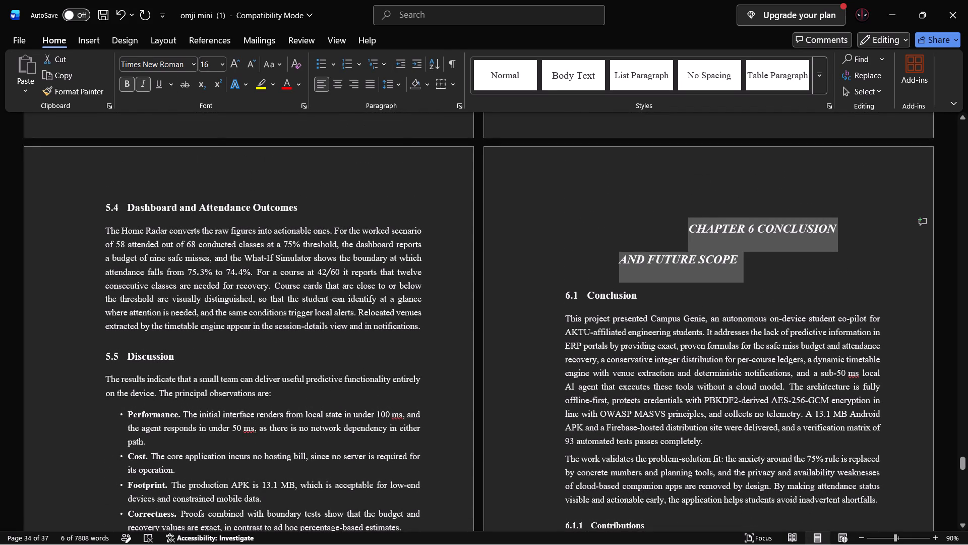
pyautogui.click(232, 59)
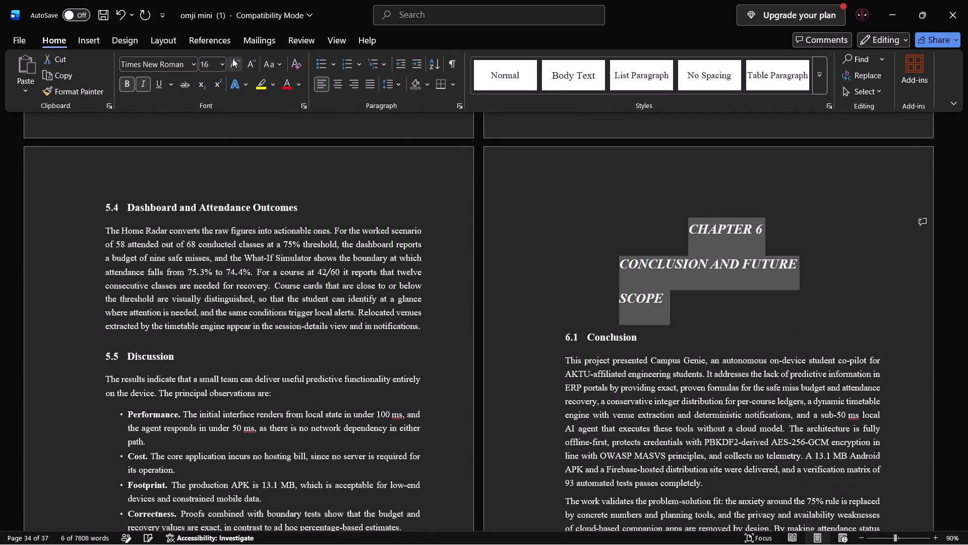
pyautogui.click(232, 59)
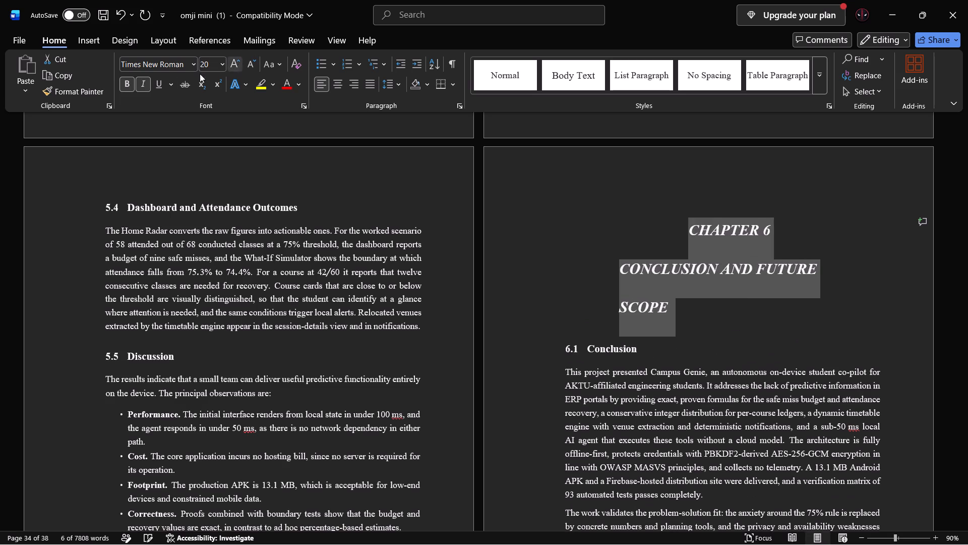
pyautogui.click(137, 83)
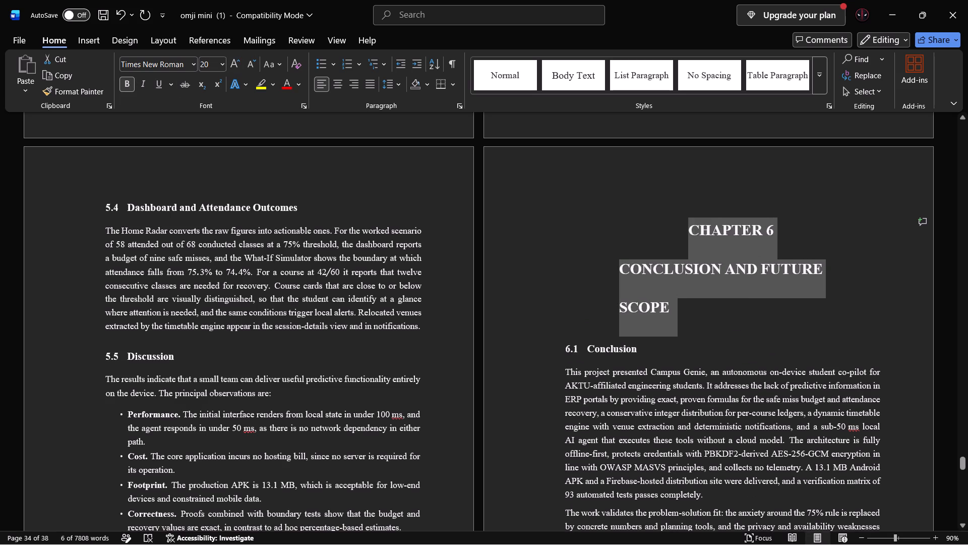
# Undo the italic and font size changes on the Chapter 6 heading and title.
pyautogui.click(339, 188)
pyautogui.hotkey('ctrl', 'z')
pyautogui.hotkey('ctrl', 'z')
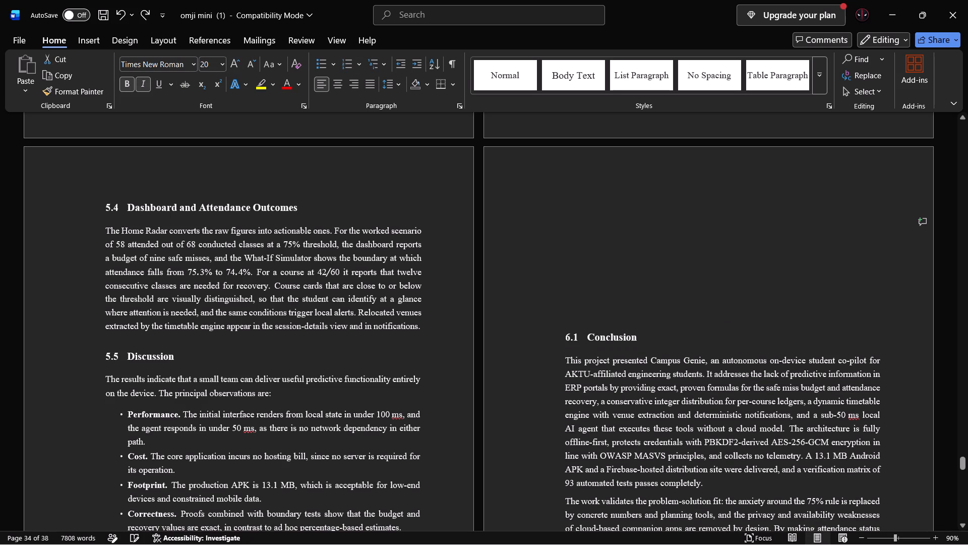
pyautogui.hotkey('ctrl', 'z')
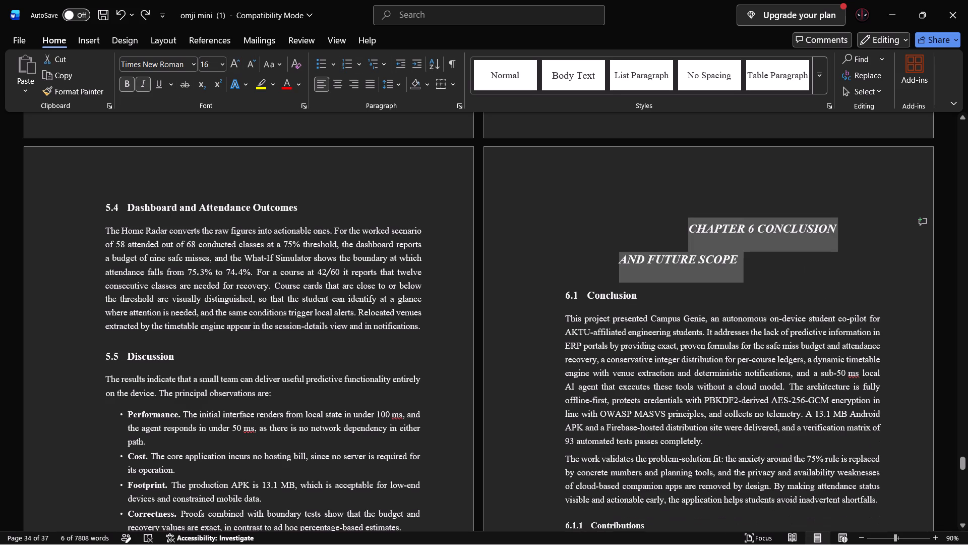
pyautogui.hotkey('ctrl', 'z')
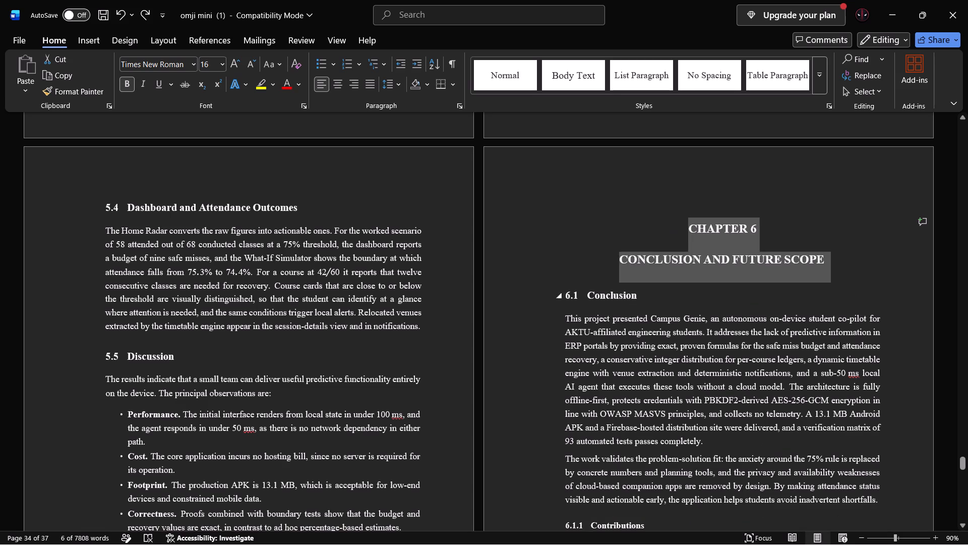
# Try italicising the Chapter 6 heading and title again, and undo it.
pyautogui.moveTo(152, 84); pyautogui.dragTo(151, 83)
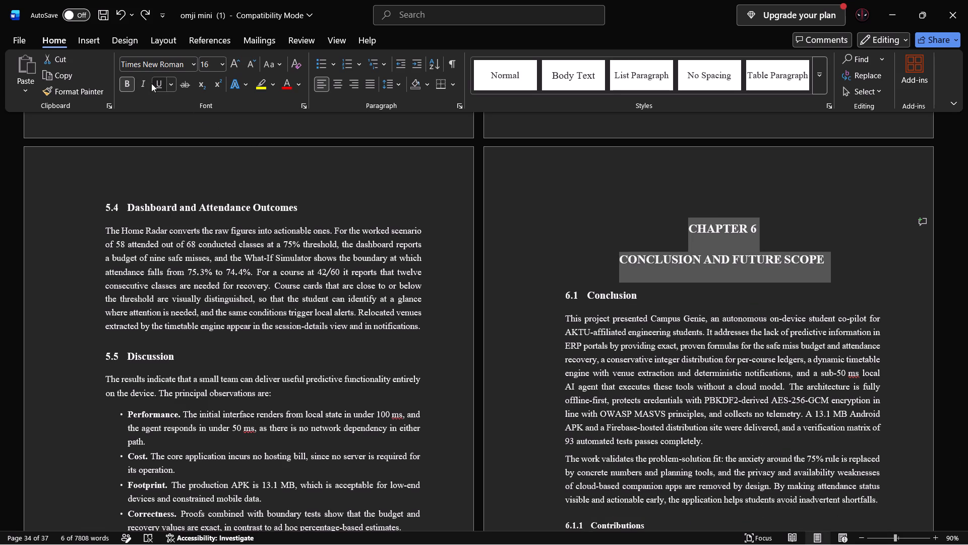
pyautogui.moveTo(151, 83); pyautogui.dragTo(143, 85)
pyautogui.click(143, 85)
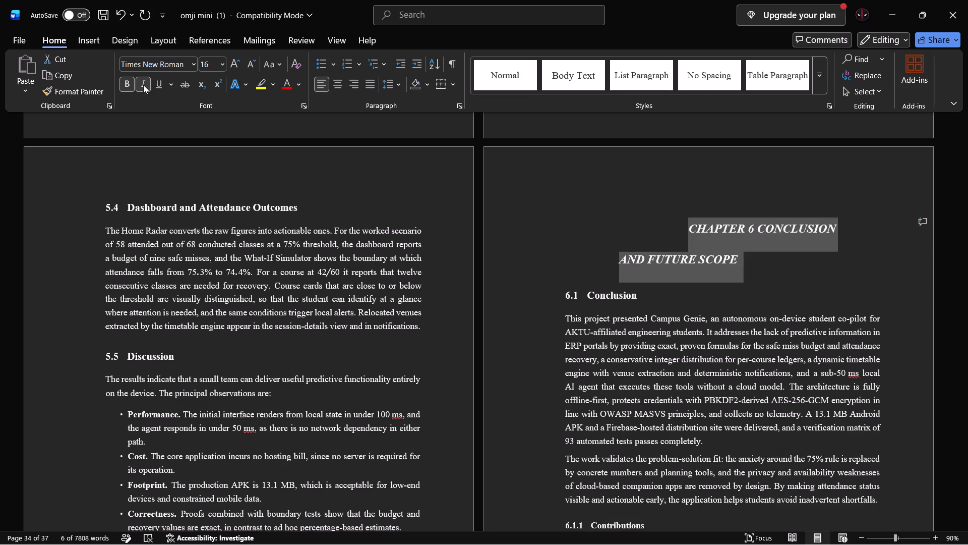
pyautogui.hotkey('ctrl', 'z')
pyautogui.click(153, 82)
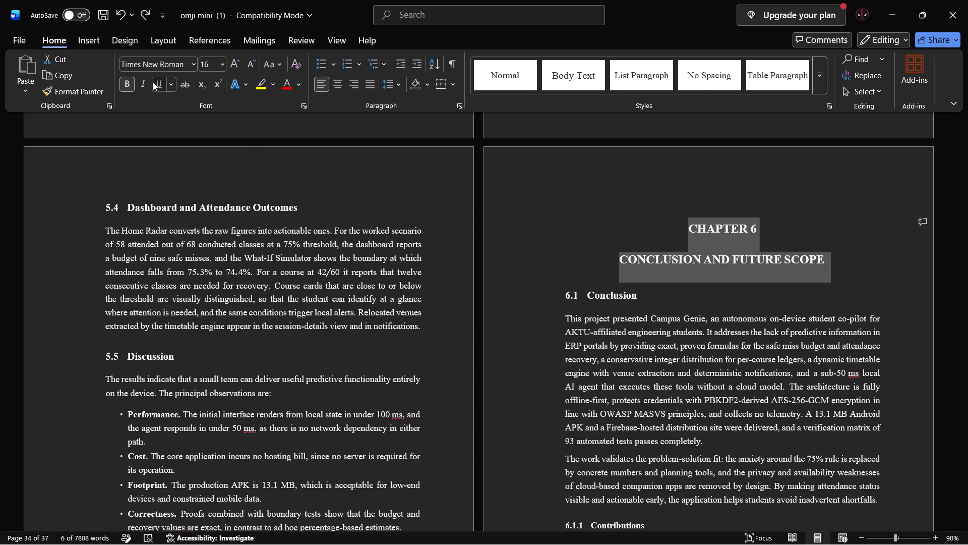
# Underline the Chapter 7 heading and its References title.
pyautogui.click(440, 186)
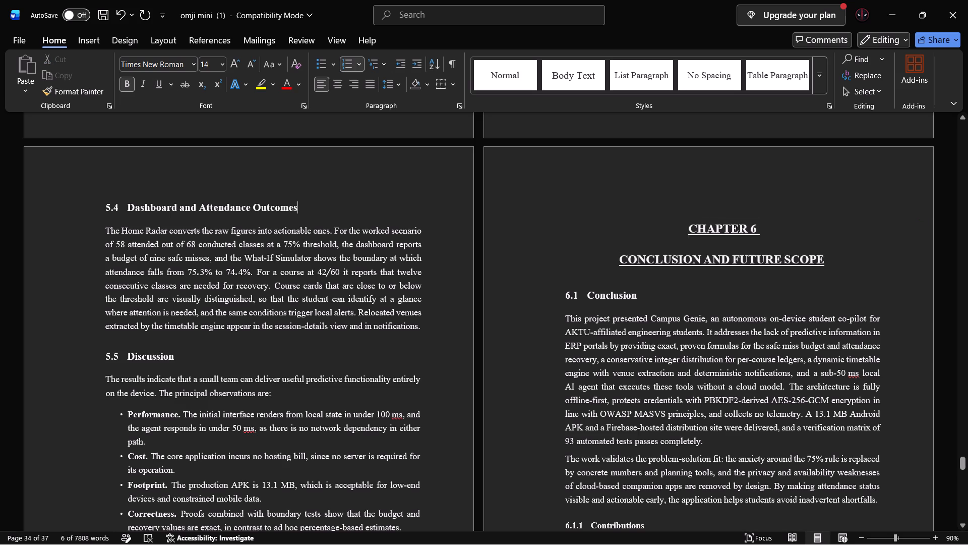
pyautogui.scroll(-6, 440, 186)
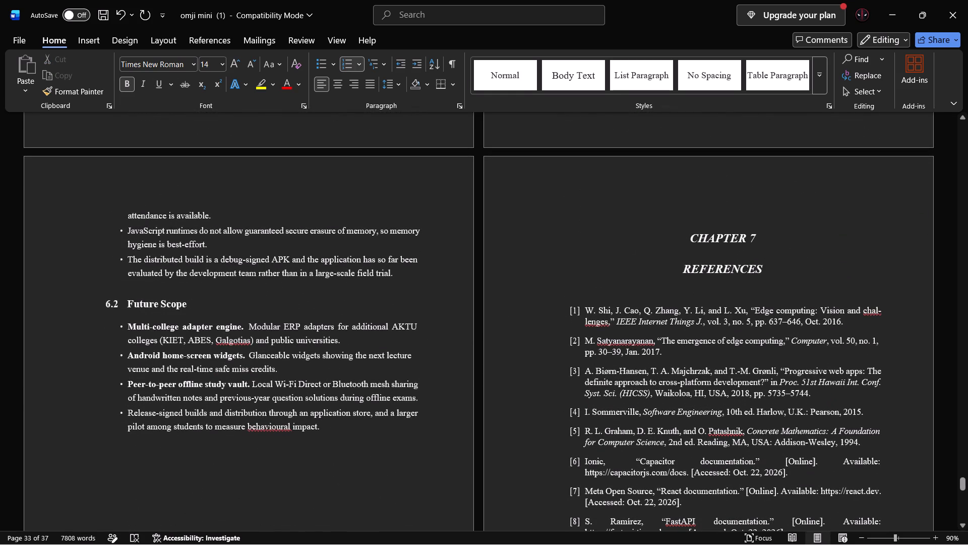
pyautogui.moveTo(677, 239); pyautogui.dragTo(774, 268)
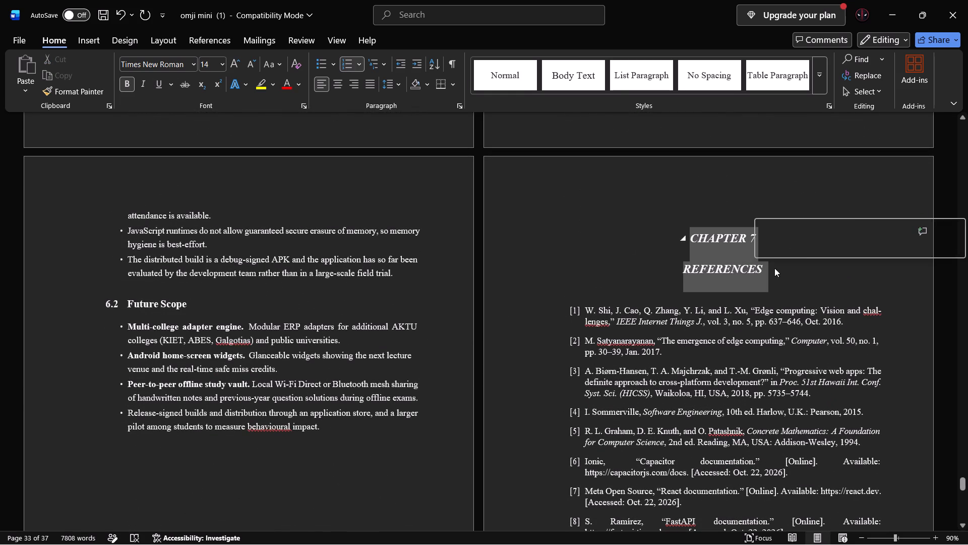
pyautogui.click(159, 77)
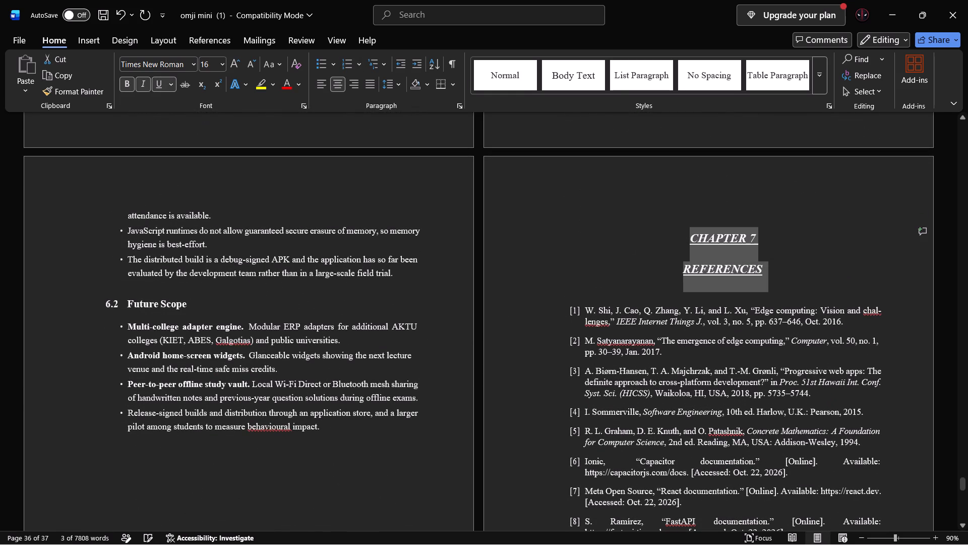
# Underline and italicise the Chapter 5 heading and its Experimental Outcomes and Discussion title.
pyautogui.scroll(6, 391, 192)
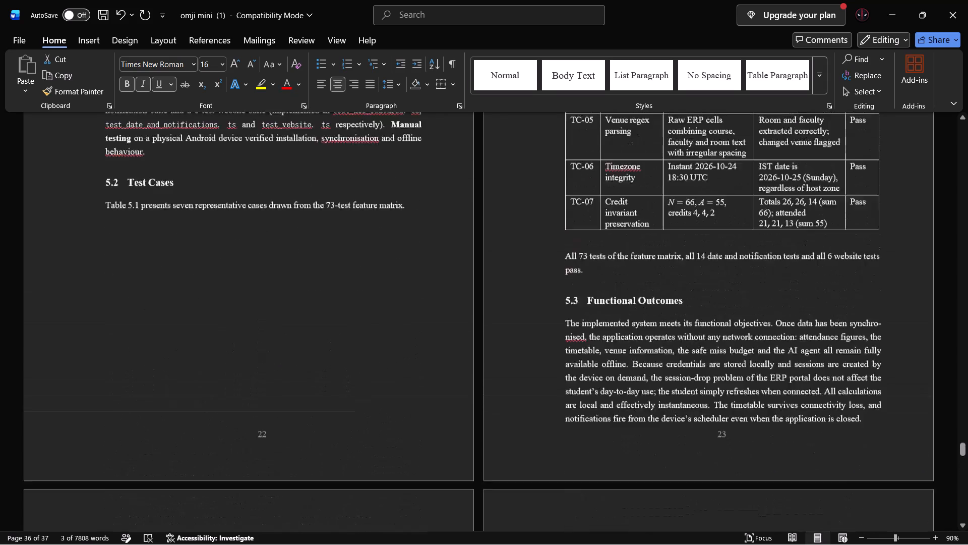
pyautogui.scroll(8, 391, 192)
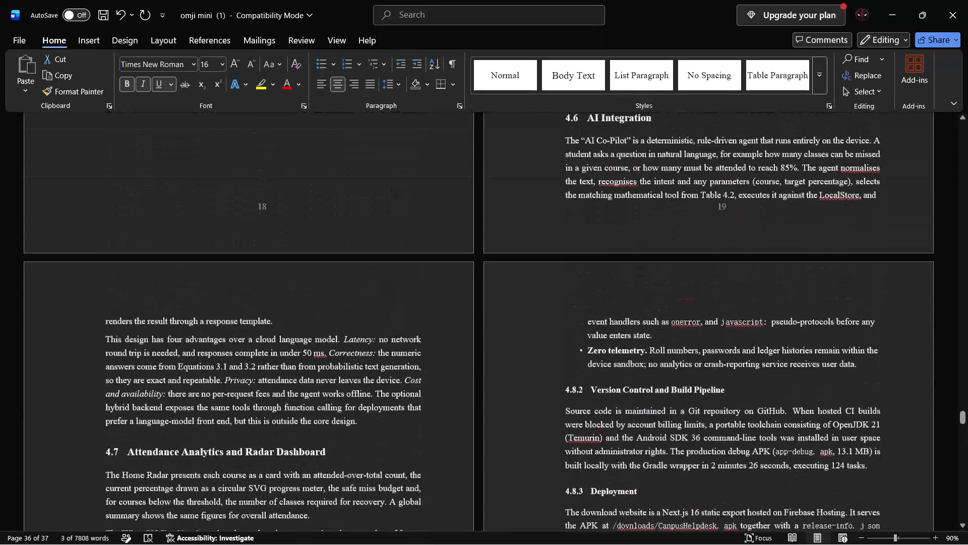
pyautogui.scroll(5, 391, 192)
pyautogui.scroll(-2, 391, 192)
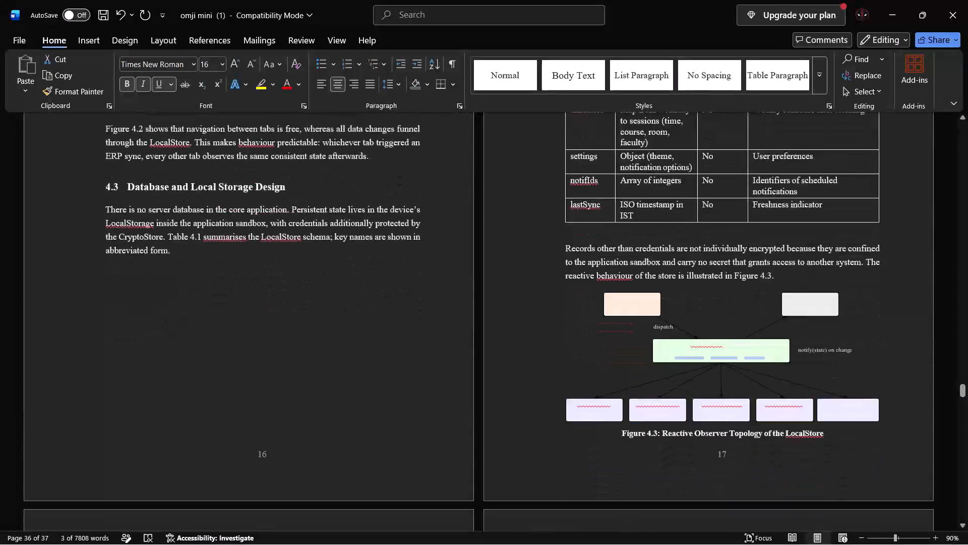
pyautogui.scroll(-6, 391, 192)
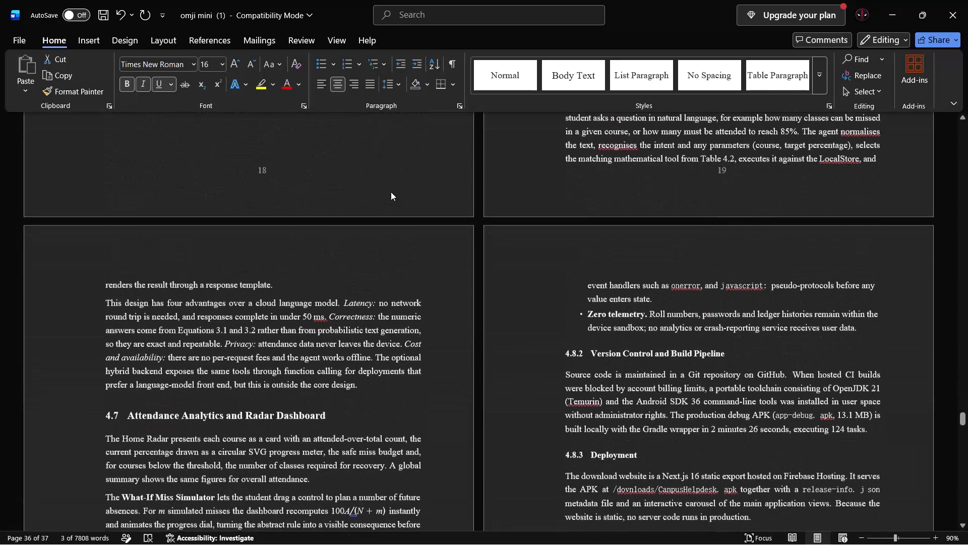
pyautogui.scroll(-4, 391, 192)
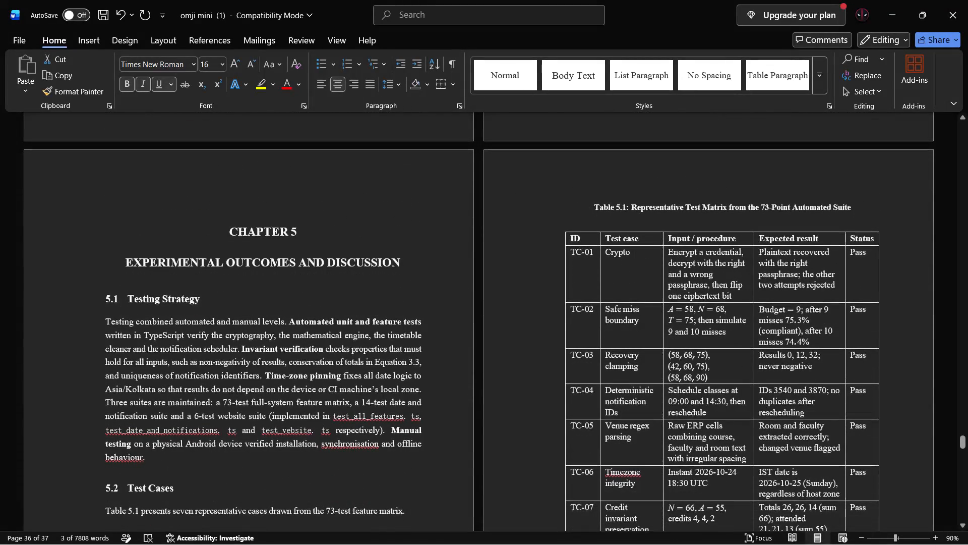
pyautogui.moveTo(226, 228); pyautogui.dragTo(400, 265)
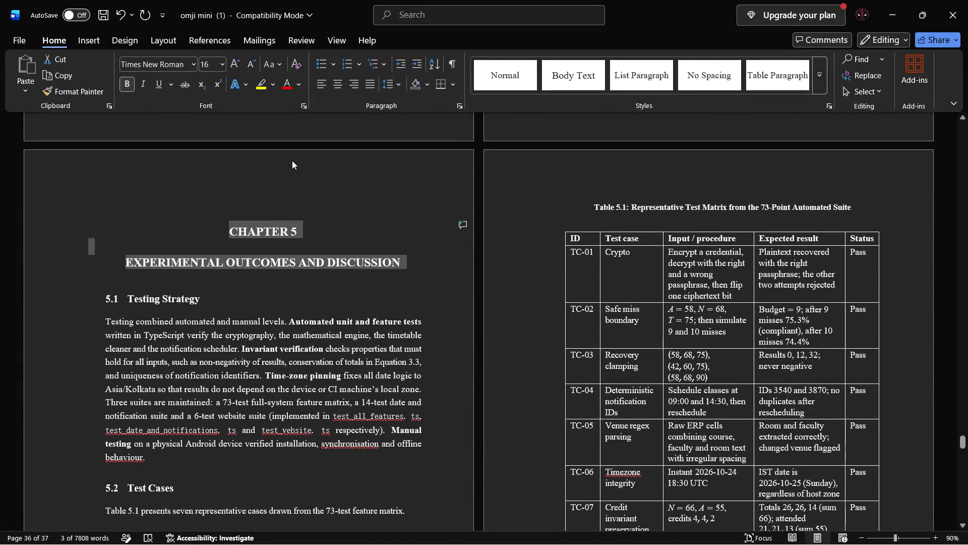
pyautogui.click(152, 79)
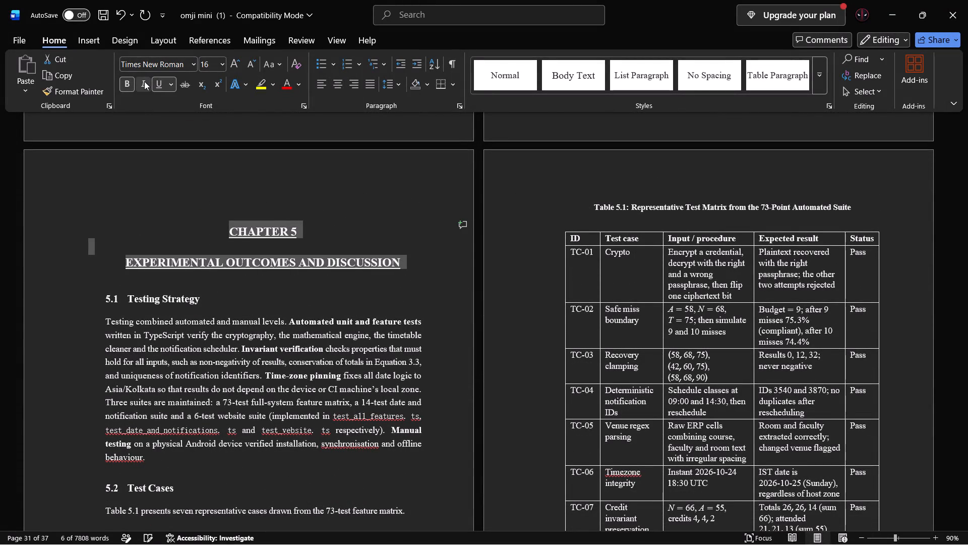
pyautogui.click(144, 82)
pyautogui.click(412, 212)
# Underline and italicise the Chapter 4 heading and its Implementation title.
pyautogui.scroll(1, 412, 212)
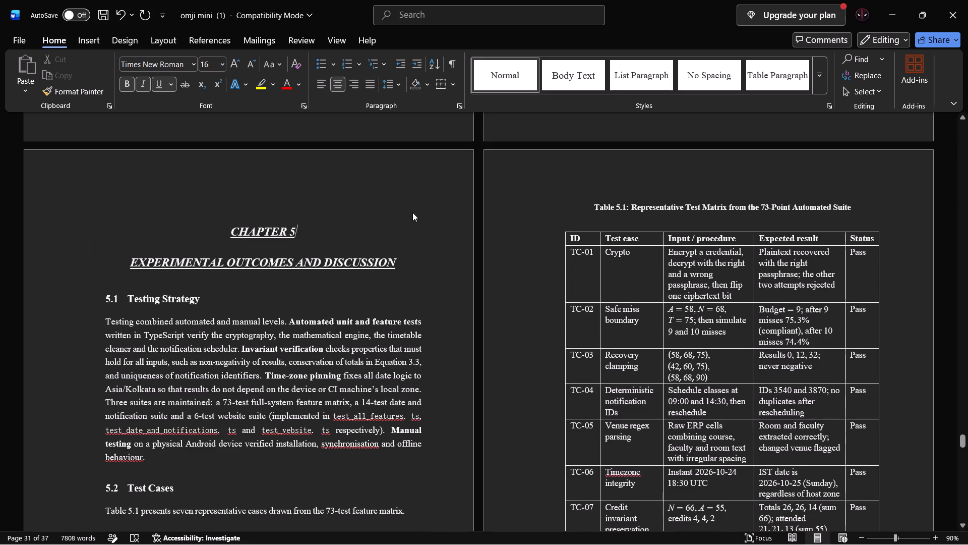
pyautogui.scroll(2, 412, 212)
pyautogui.scroll(-4, 412, 212)
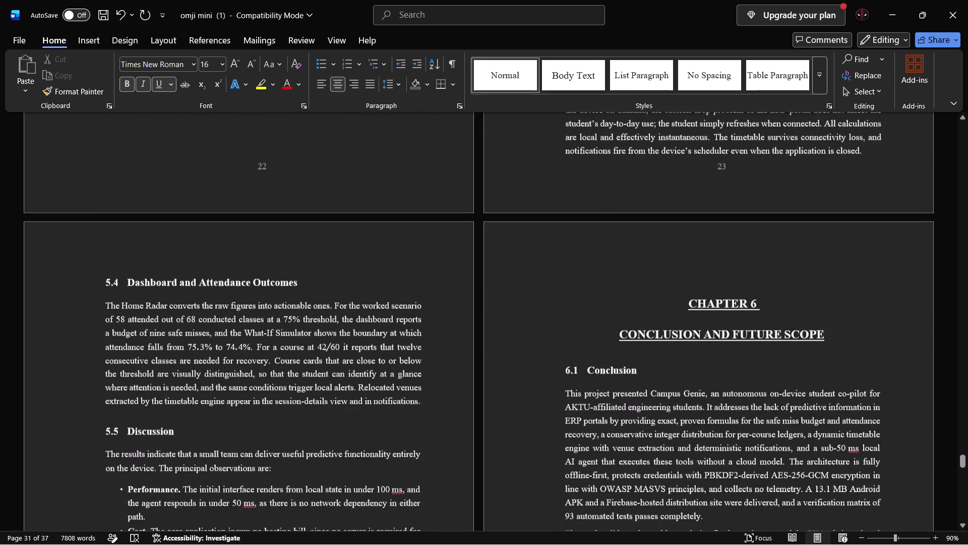
pyautogui.scroll(-2, 412, 212)
pyautogui.scroll(5, 412, 212)
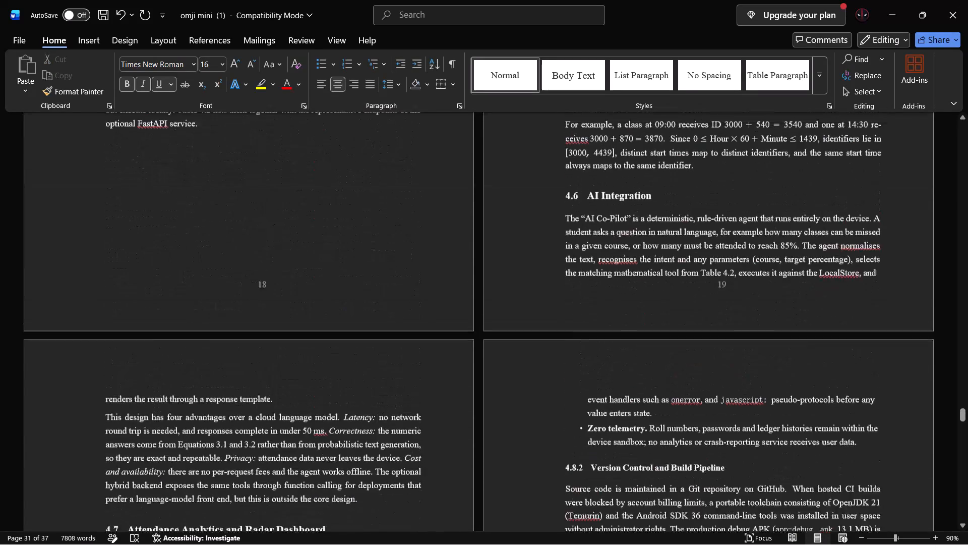
pyautogui.scroll(6, 412, 212)
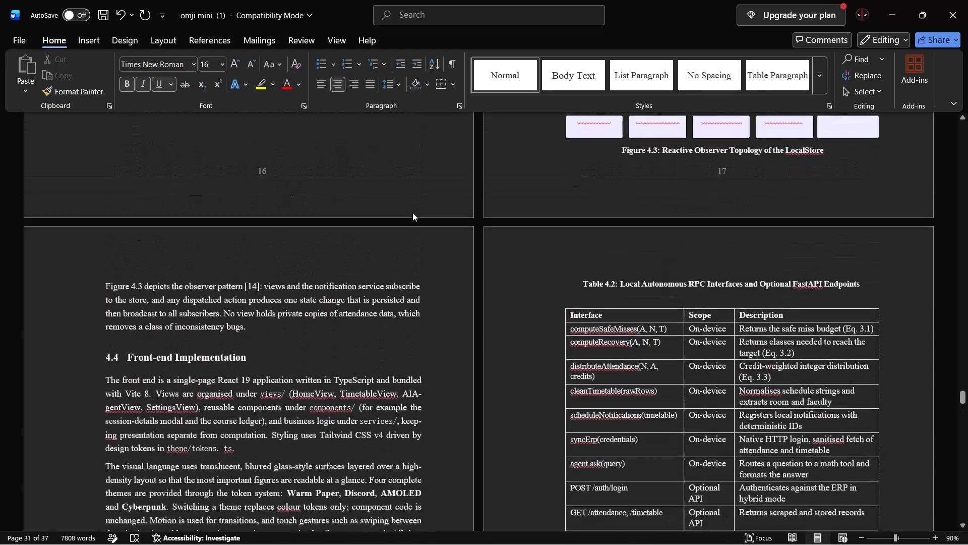
pyautogui.scroll(6, 412, 212)
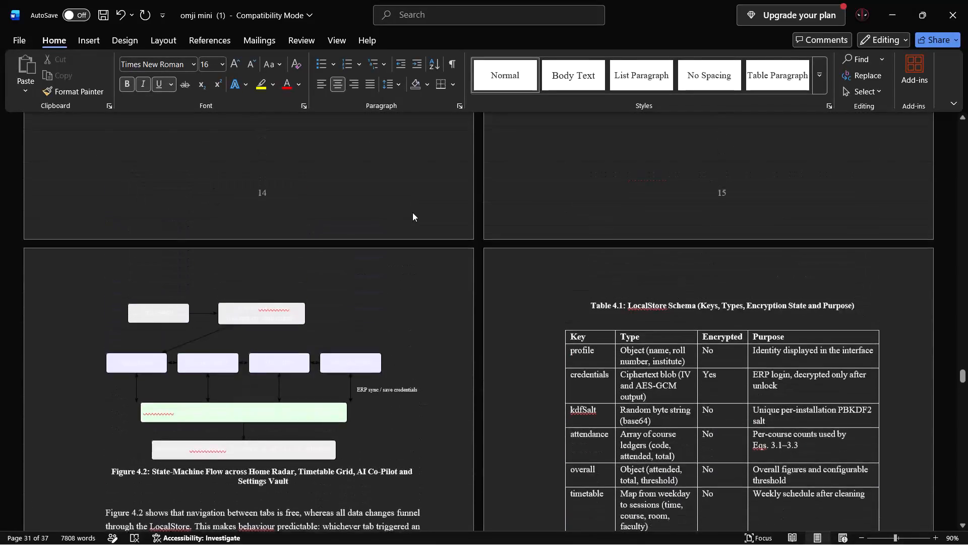
pyautogui.scroll(6, 412, 212)
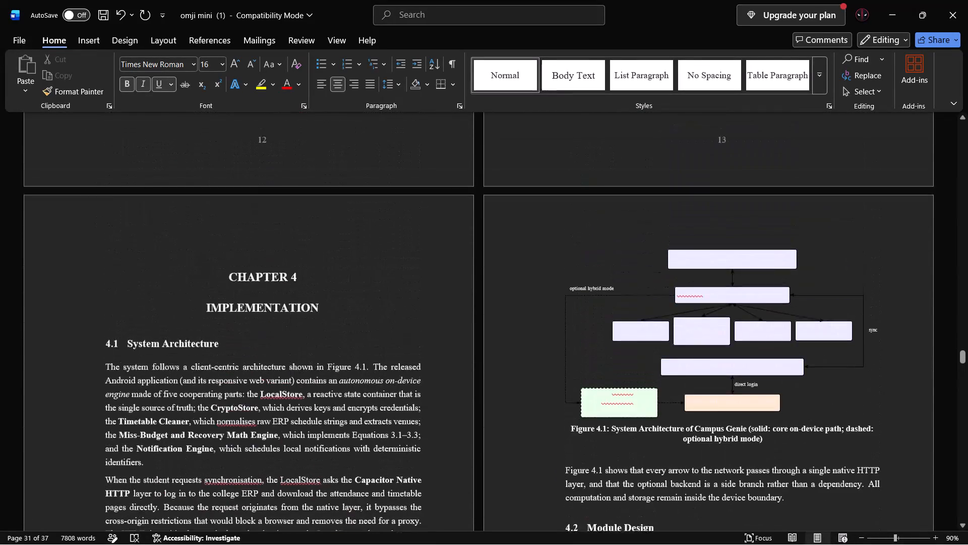
pyautogui.scroll(1, 412, 212)
pyautogui.moveTo(209, 287); pyautogui.dragTo(370, 321)
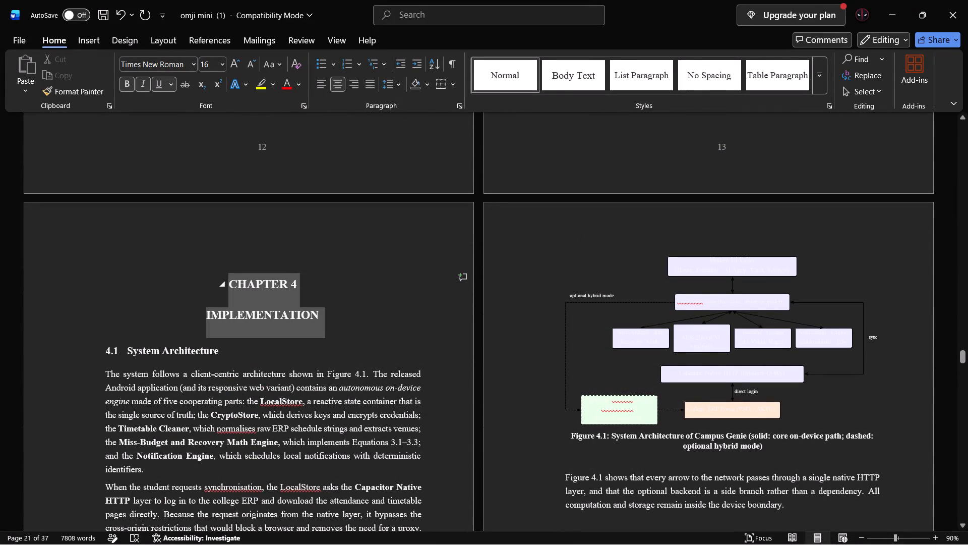
pyautogui.moveTo(370, 321); pyautogui.dragTo(370, 322)
pyautogui.click(156, 85)
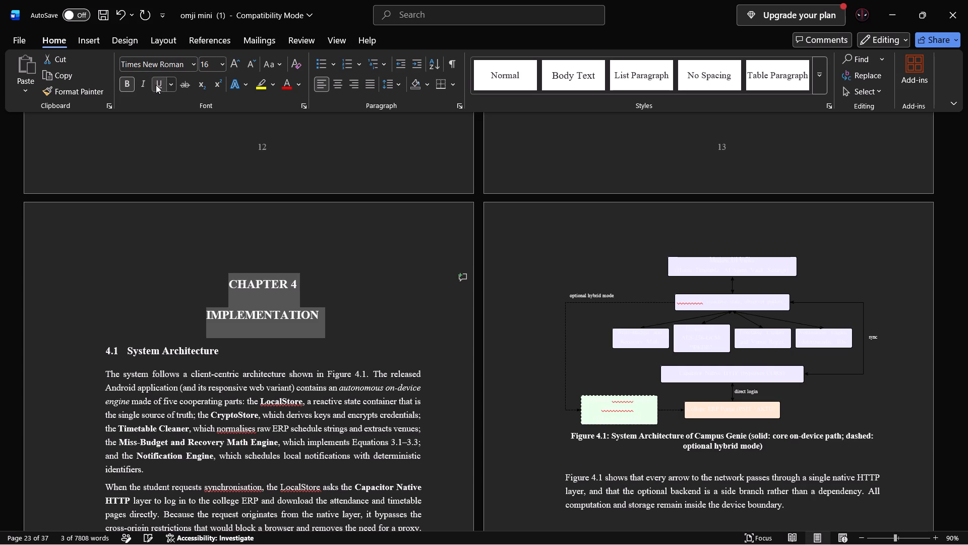
pyautogui.click(146, 83)
# Underline and italicise the Chapter 3 heading and its Research Methodology title.
pyautogui.scroll(3, 401, 205)
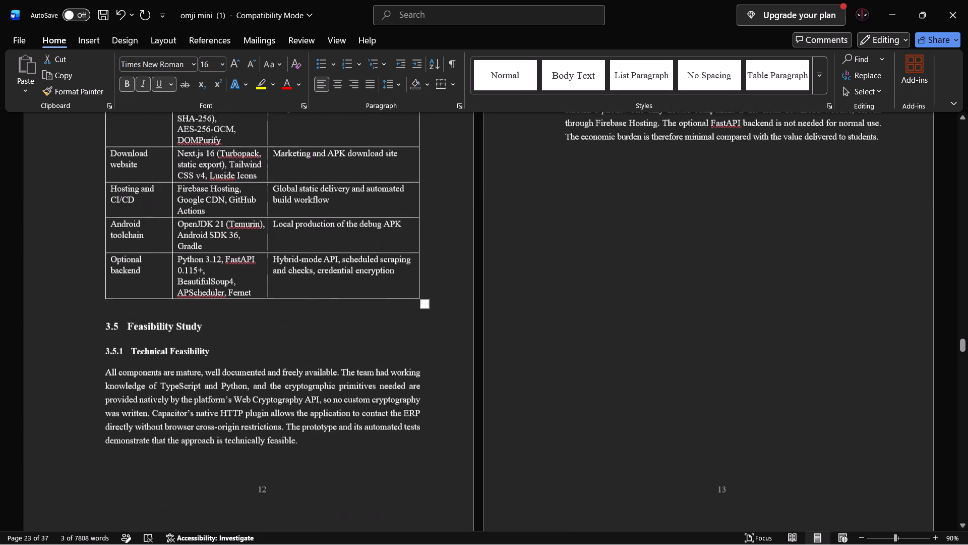
pyautogui.scroll(6, 401, 205)
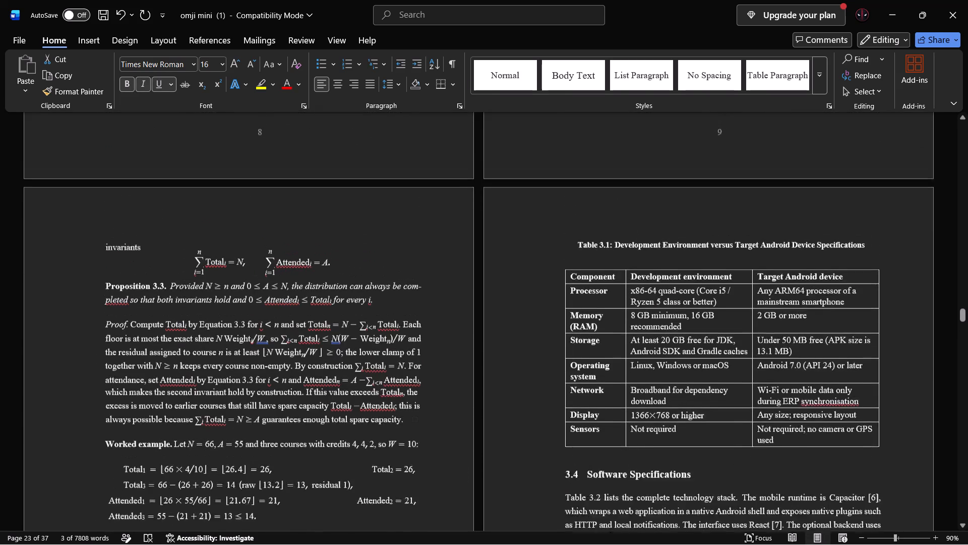
pyautogui.scroll(6, 401, 205)
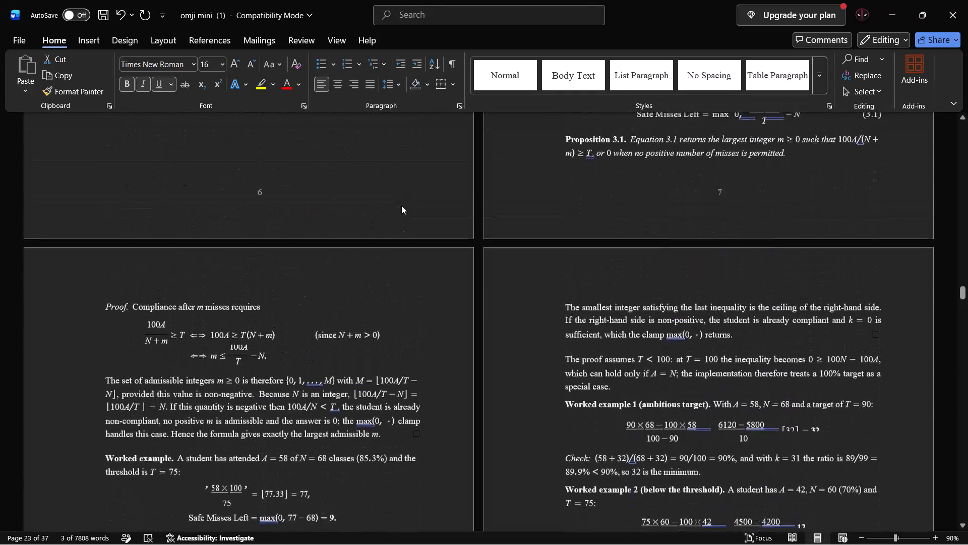
pyautogui.scroll(3, 401, 205)
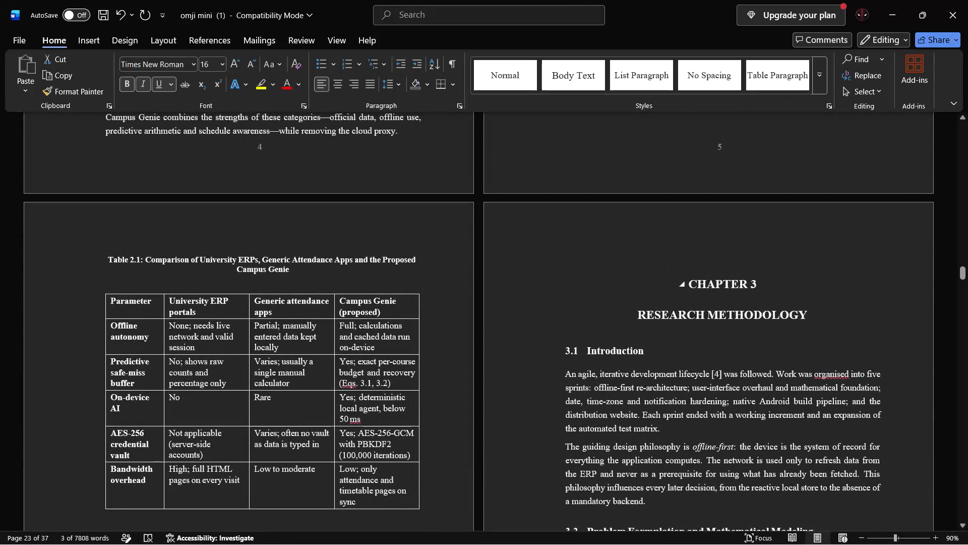
pyautogui.moveTo(668, 278); pyautogui.dragTo(861, 320)
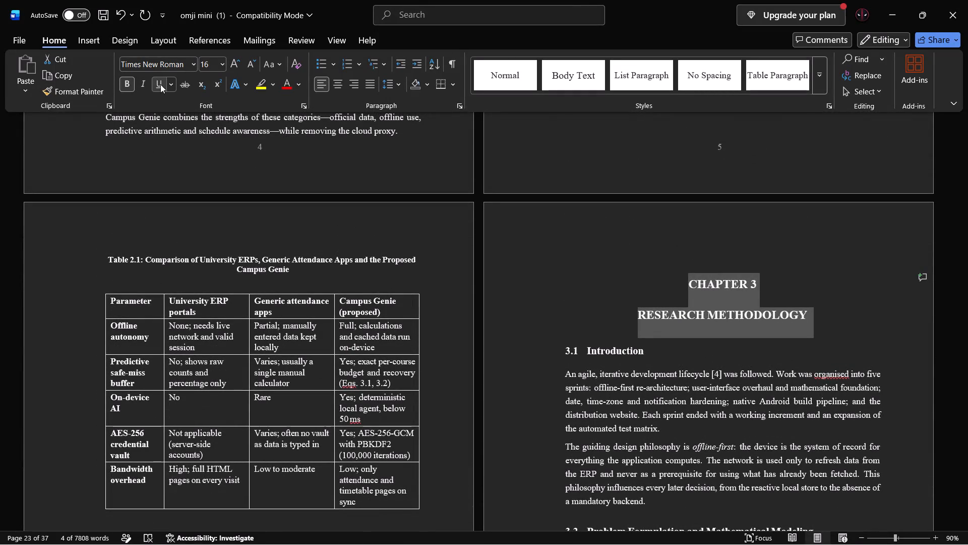
pyautogui.click(160, 83)
pyautogui.click(145, 83)
# Underline the Chapter 2 heading and its Review of Literature title, toggling italics on and off.
pyautogui.scroll(6, 423, 242)
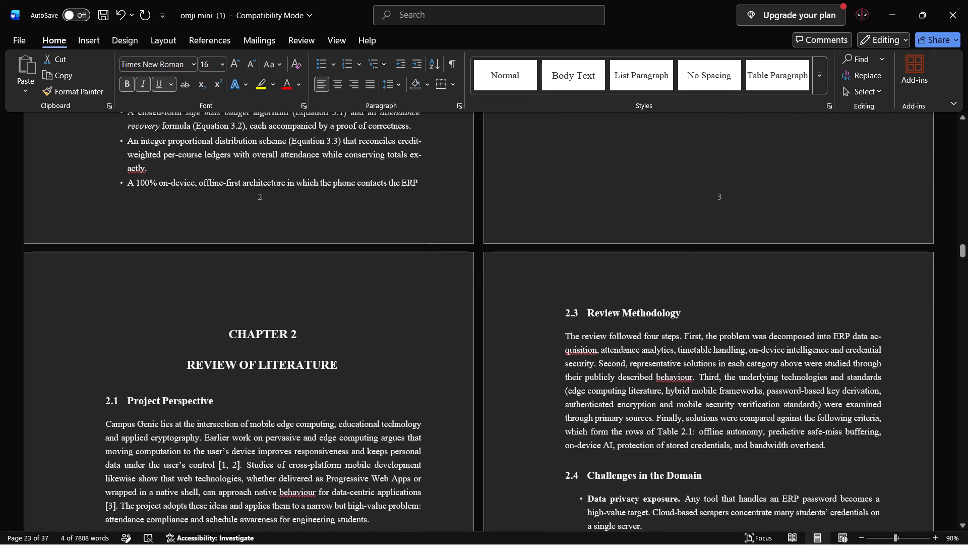
pyautogui.moveTo(208, 328); pyautogui.dragTo(398, 352)
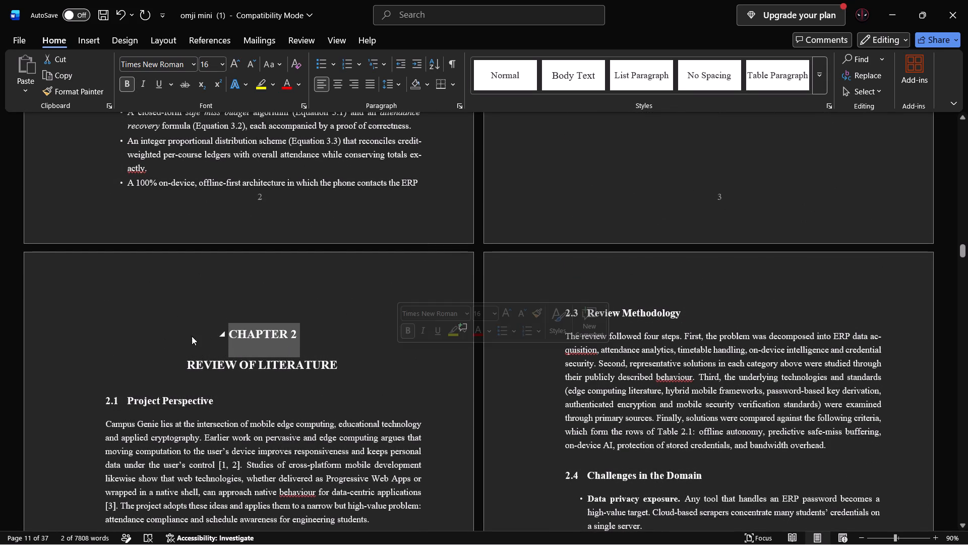
pyautogui.hotkey('shift', 'Right')
pyautogui.hotkey('shift', 'Right')
pyautogui.hotkey('shift', 'Right')
pyautogui.hotkey('shift', 'Right')
pyautogui.hotkey('shift', 'Right')
pyautogui.hotkey('shift', 'Right')
pyautogui.hotkey('shift', 'Right')
pyautogui.hotkey('shift', 'Right')
pyautogui.hotkey('shift', 'Right')
pyautogui.hotkey('shift', 'Right')
pyautogui.hotkey('shift', 'Right')
pyautogui.hotkey('shift', 'Right')
pyautogui.hotkey('shift', 'Right')
pyautogui.hotkey('shift', 'Right')
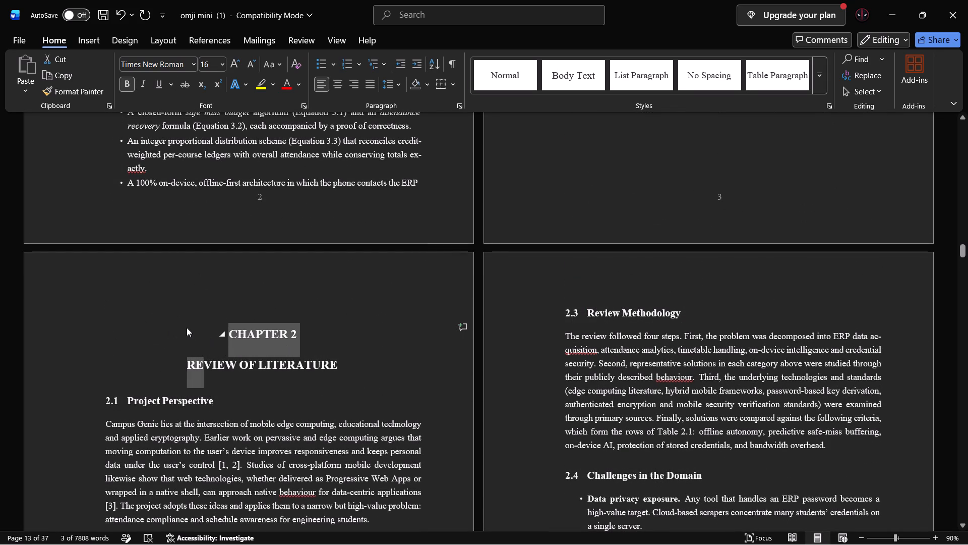
pyautogui.hotkey('shift', 'Right')
pyautogui.hotkey('shift', 'Right')
pyautogui.hotkey('shift', 'Right')
pyautogui.hotkey('shift', 'Right')
pyautogui.hotkey('shift', 'Right')
pyautogui.hotkey('shift', 'Right')
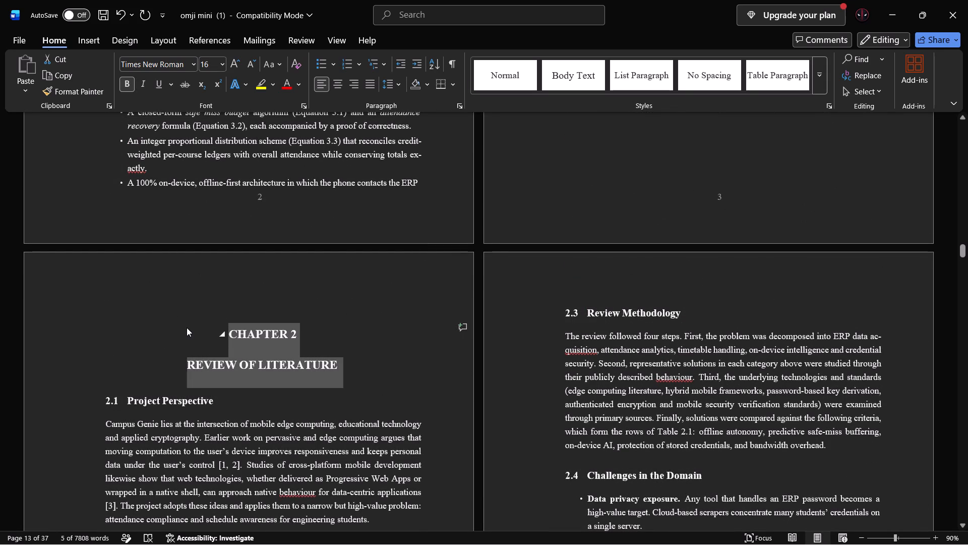
pyautogui.click(145, 92)
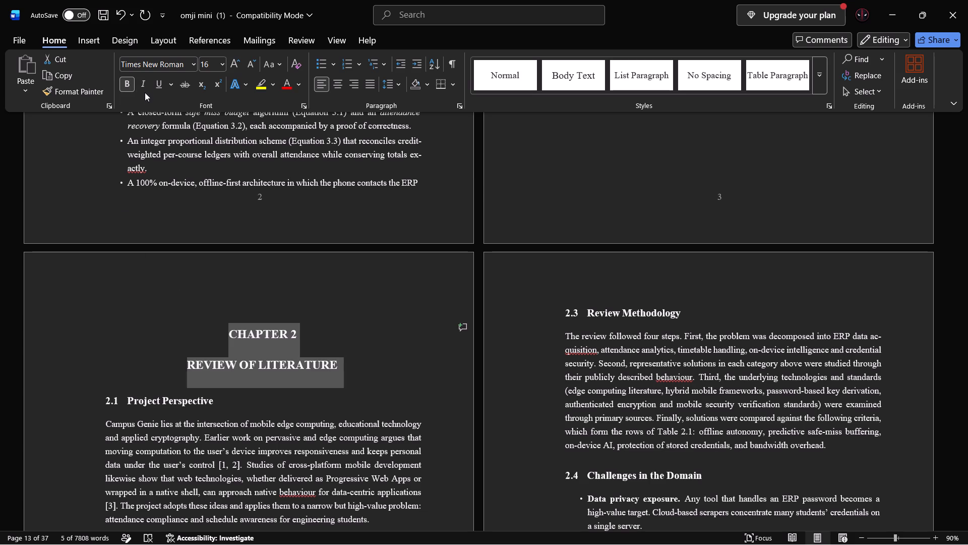
pyautogui.click(144, 90)
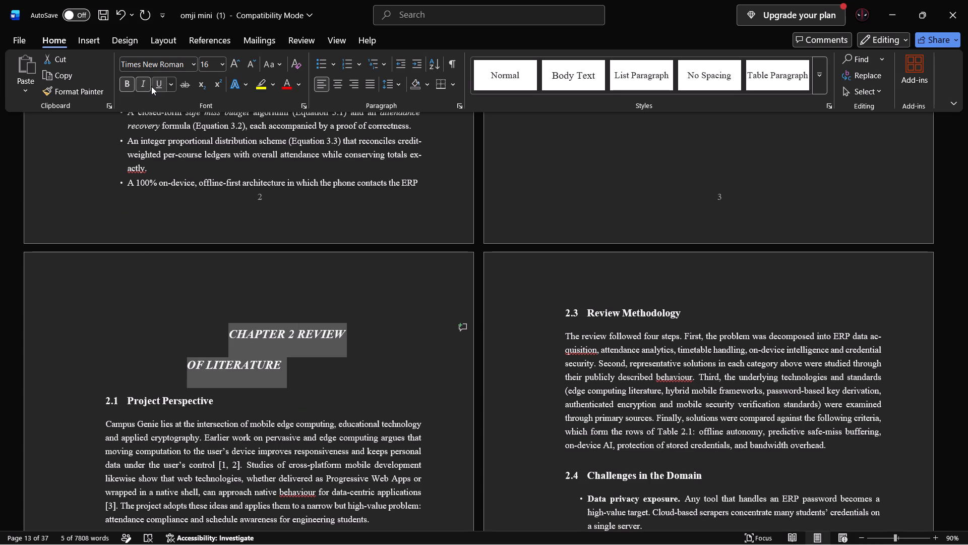
pyautogui.click(151, 86)
pyautogui.click(155, 86)
pyautogui.click(144, 83)
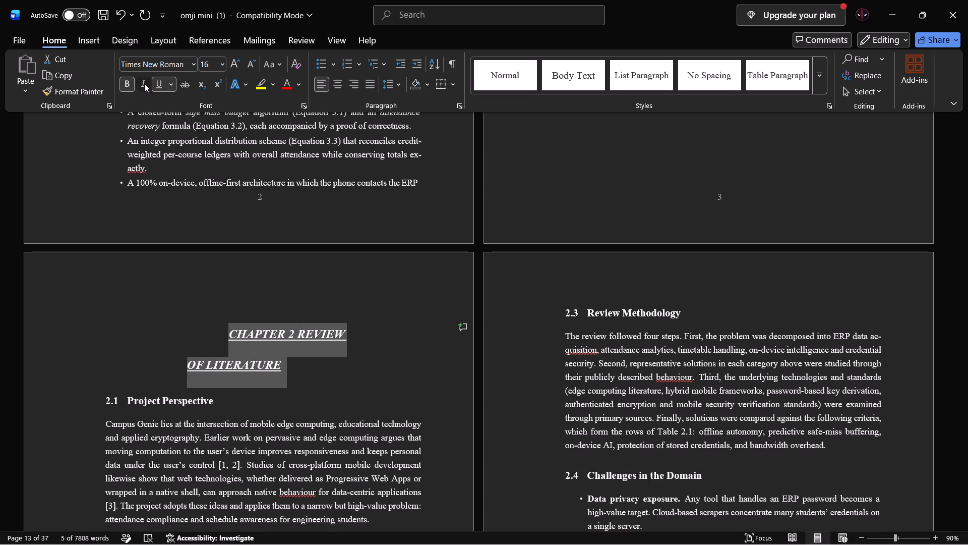
# Underline and italicise the Chapter 1 heading and its Introduction title.
pyautogui.scroll(5, 417, 223)
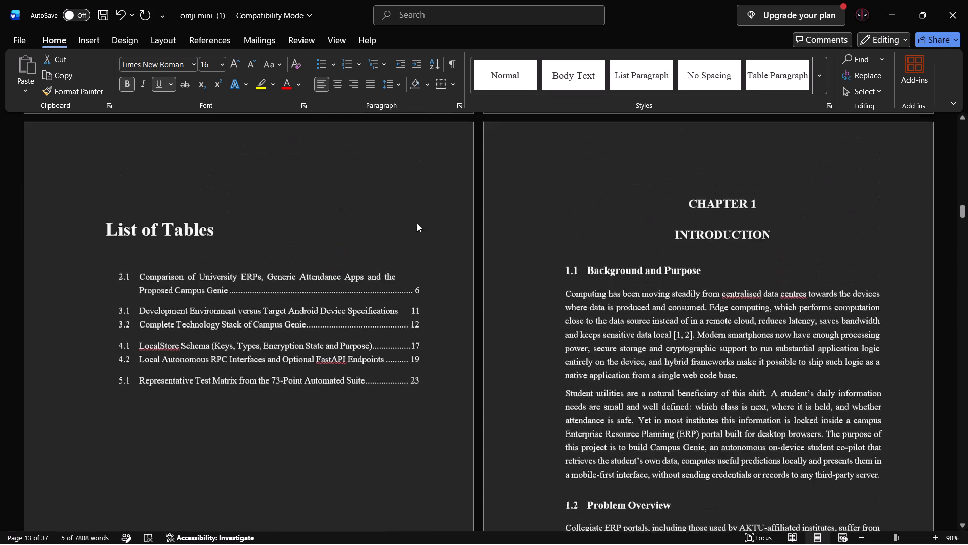
pyautogui.scroll(2, 417, 223)
pyautogui.moveTo(659, 415); pyautogui.dragTo(663, 416)
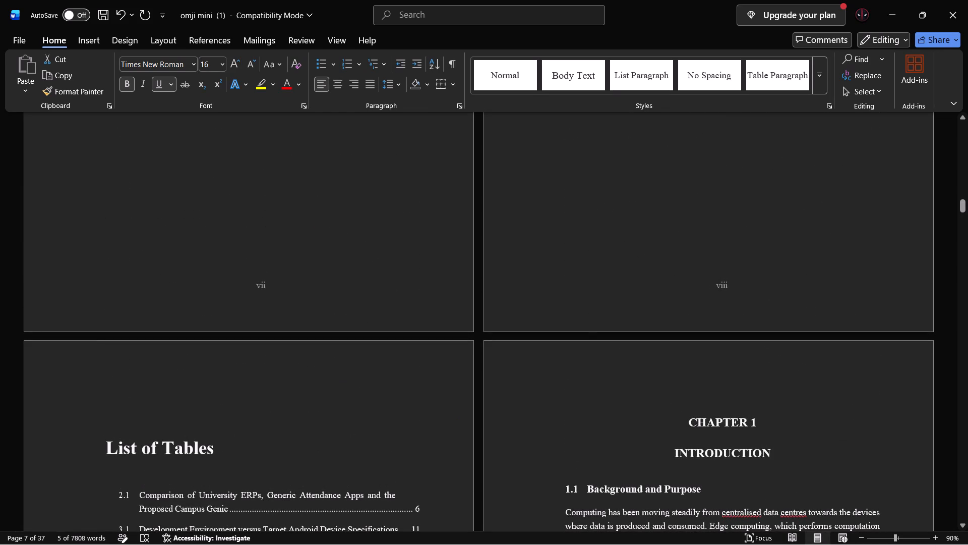
pyautogui.moveTo(663, 416); pyautogui.dragTo(835, 472)
pyautogui.click(162, 82)
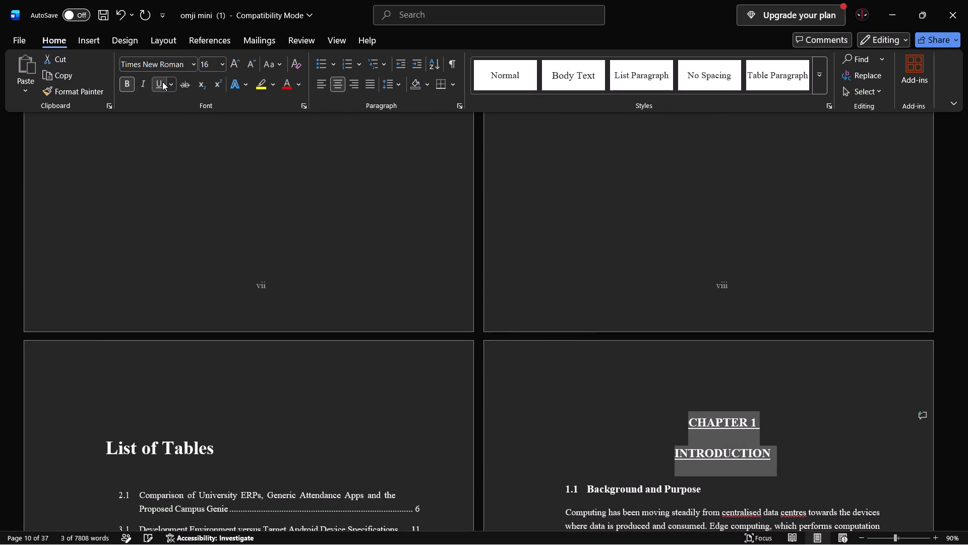
pyautogui.click(142, 82)
pyautogui.scroll(-1, 277, 205)
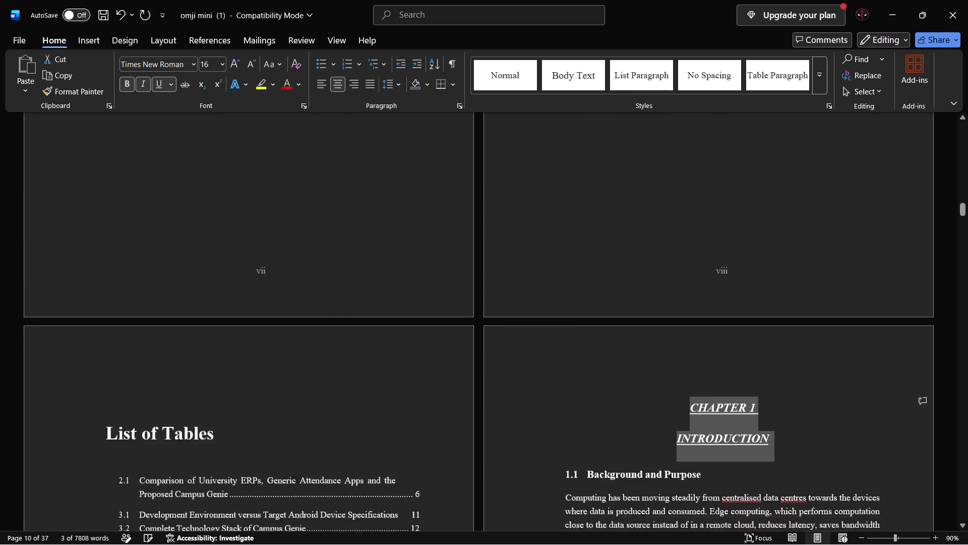
# Centre the List of Tables heading on its page.
pyautogui.scroll(-1, 277, 205)
pyautogui.moveTo(73, 272); pyautogui.dragTo(266, 262)
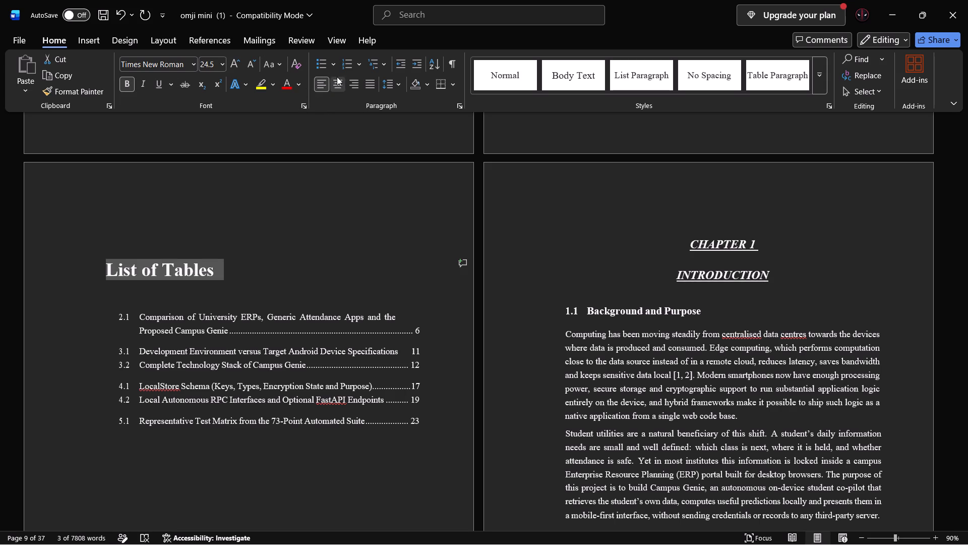
pyautogui.click(337, 79)
# Centre the List of Figures heading on its page.
pyautogui.scroll(1, 427, 243)
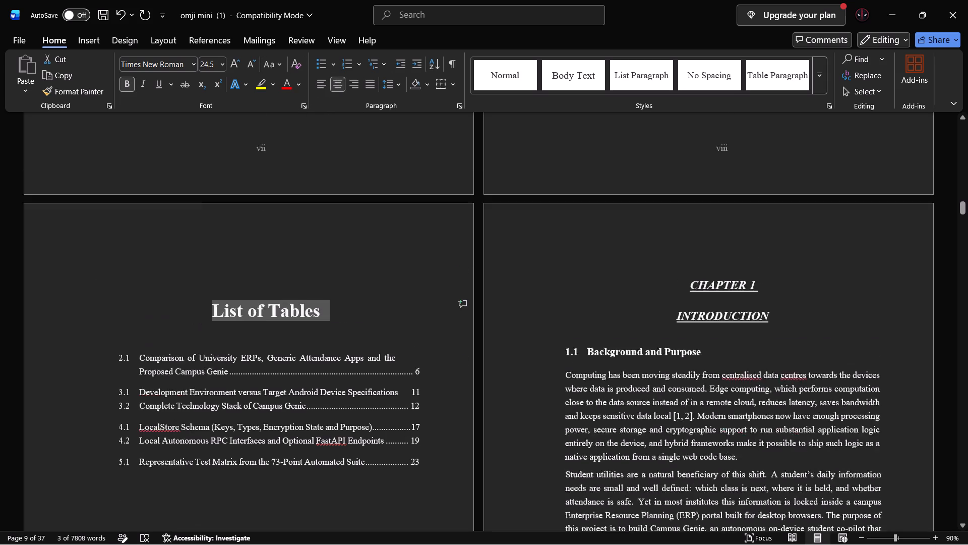
pyautogui.scroll(6, 427, 243)
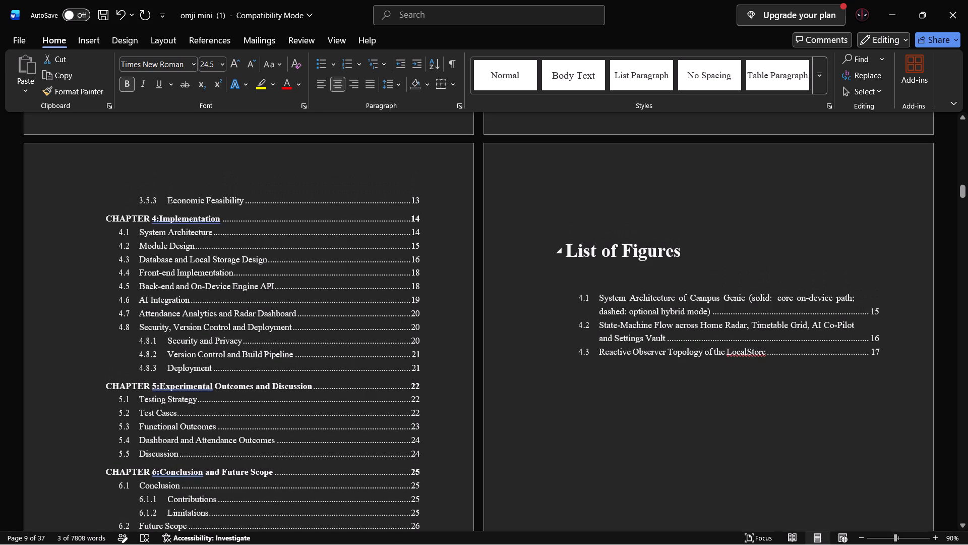
pyautogui.moveTo(533, 242); pyautogui.dragTo(693, 251)
pyautogui.click(693, 251)
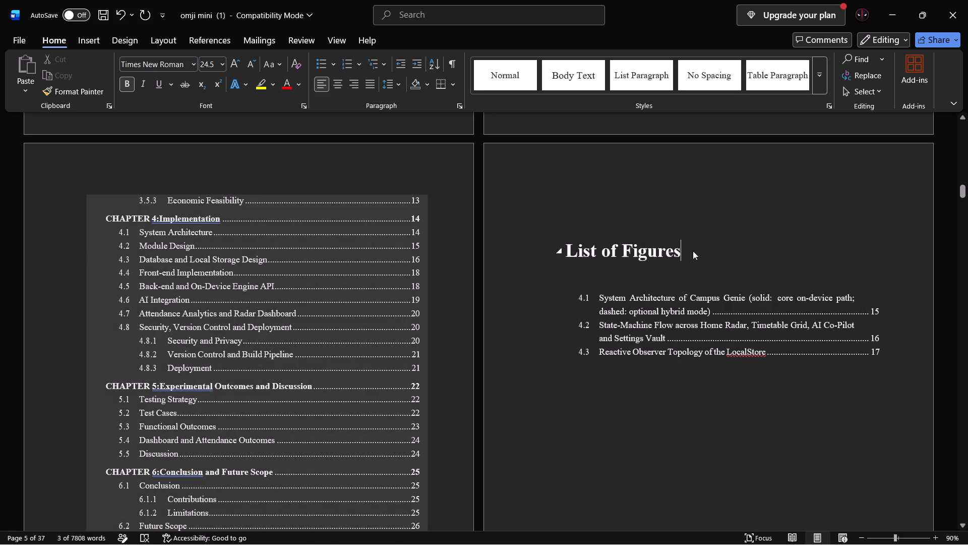
pyautogui.click(555, 248)
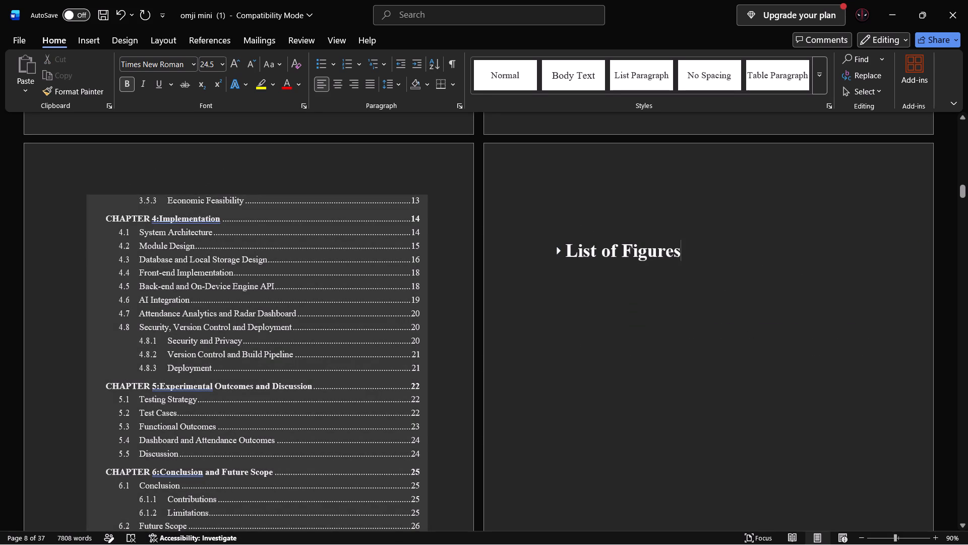
pyautogui.click(559, 246)
pyautogui.click(529, 249)
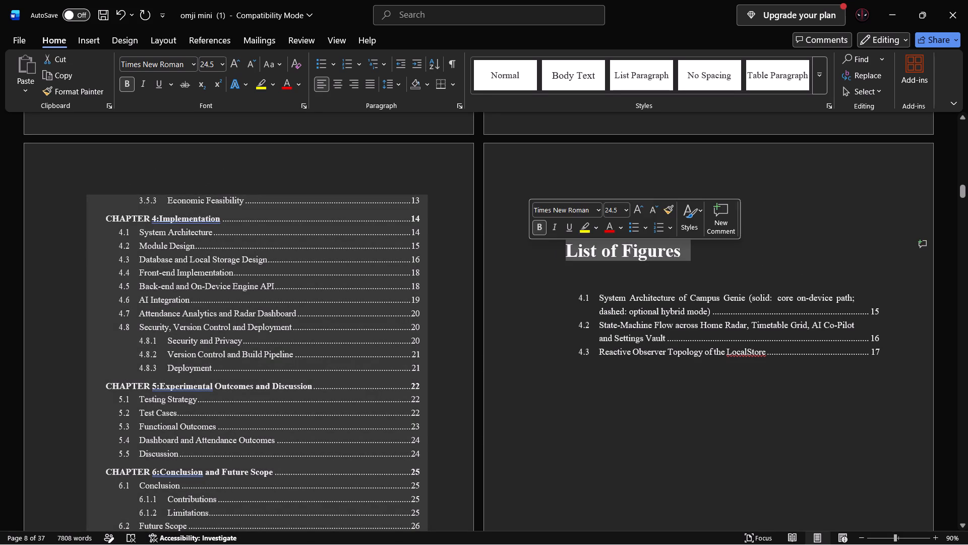
pyautogui.click(529, 249)
pyautogui.moveTo(529, 249); pyautogui.dragTo(700, 248)
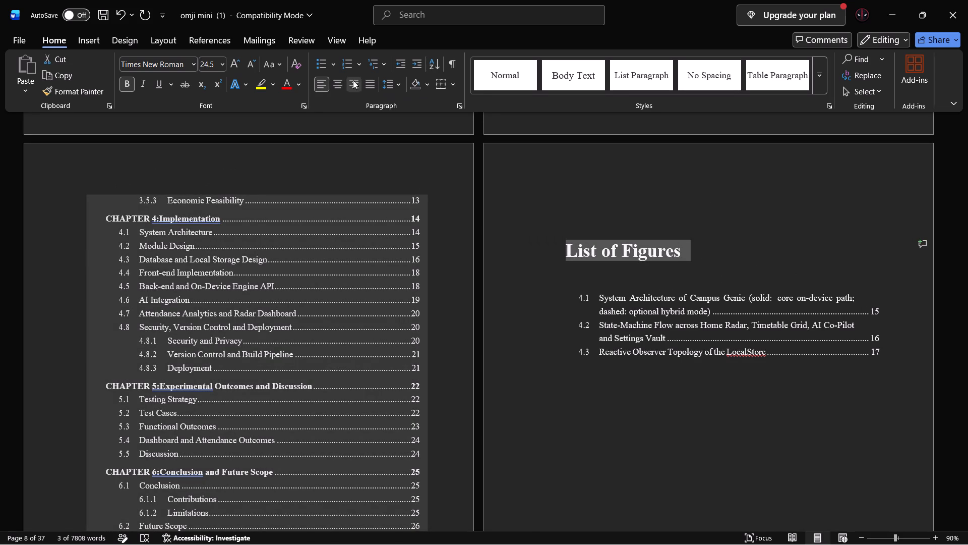
pyautogui.click(344, 81)
# Centre the Table of Contents heading above the contents list.
pyautogui.scroll(2, 507, 229)
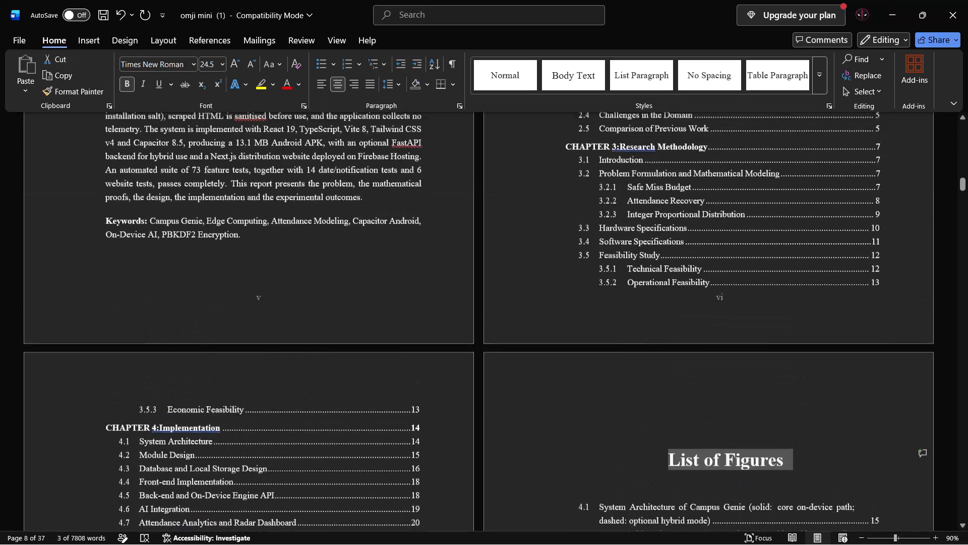
pyautogui.scroll(2, 507, 229)
pyautogui.moveTo(553, 182); pyautogui.dragTo(660, 187)
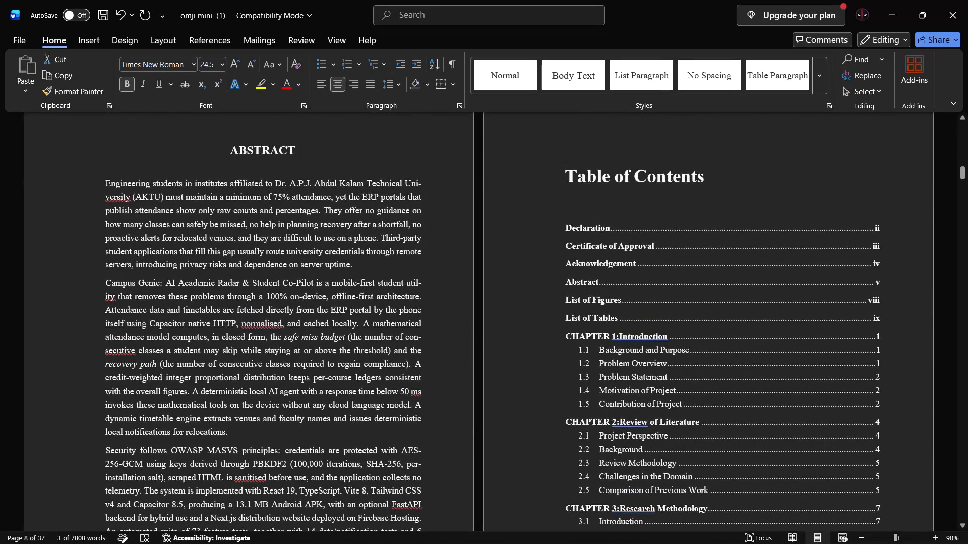
pyautogui.moveTo(660, 187); pyautogui.dragTo(713, 190)
pyautogui.click(529, 177)
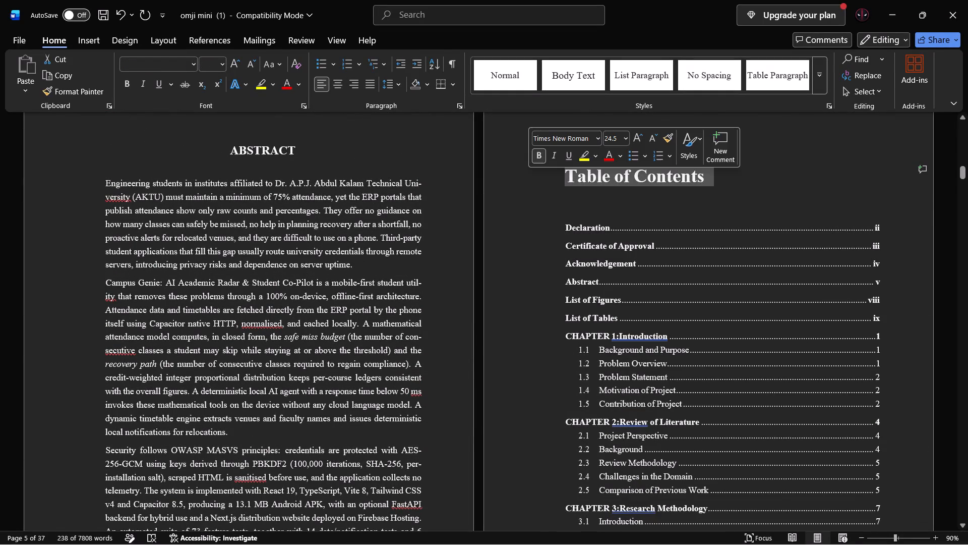
pyautogui.click(529, 177)
pyautogui.click(342, 83)
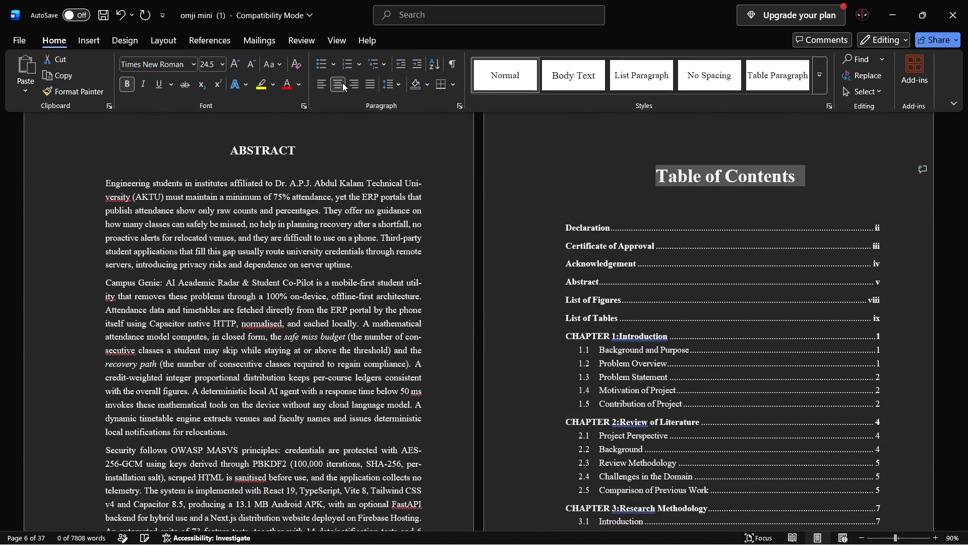
# Italicise the ABSTRACT heading.
pyautogui.scroll(1, 501, 196)
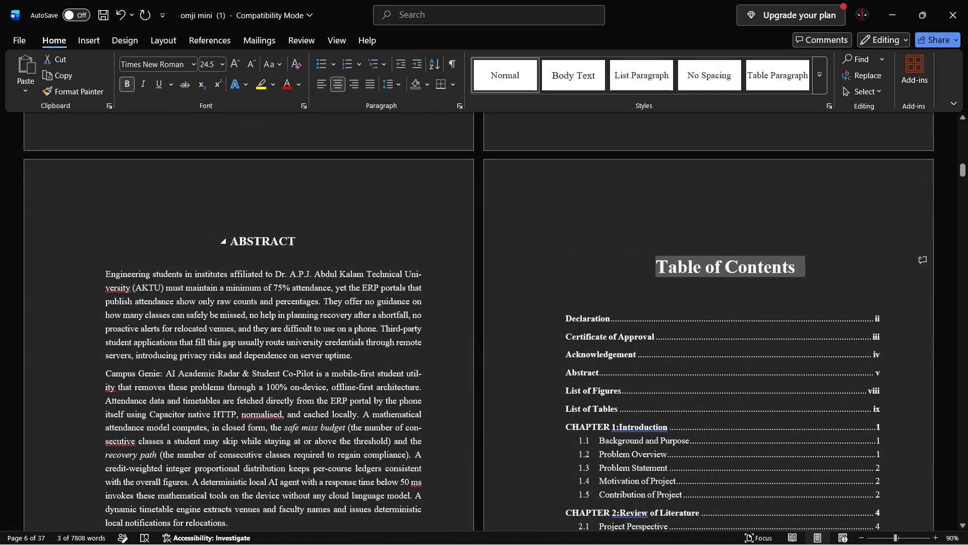
pyautogui.moveTo(216, 237); pyautogui.dragTo(341, 240)
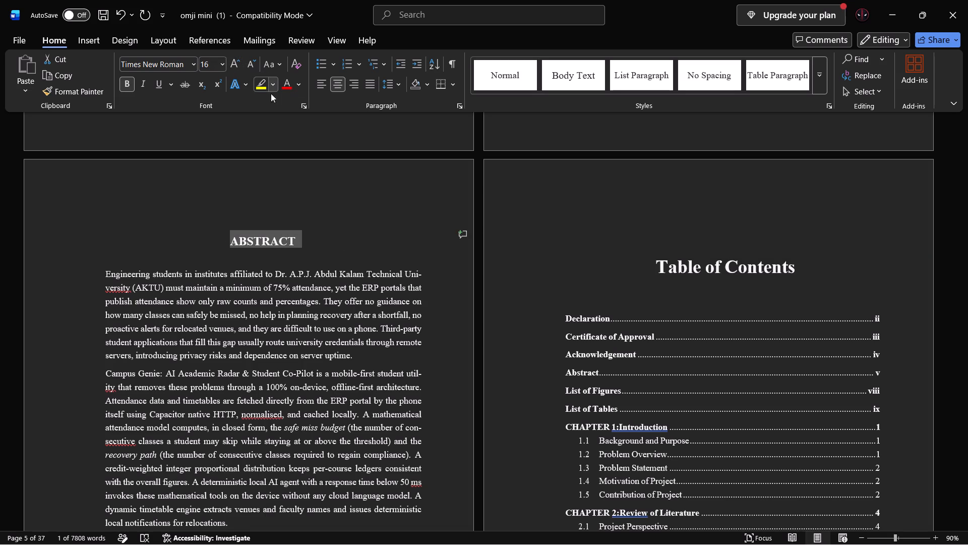
pyautogui.scroll(1, 348, 226)
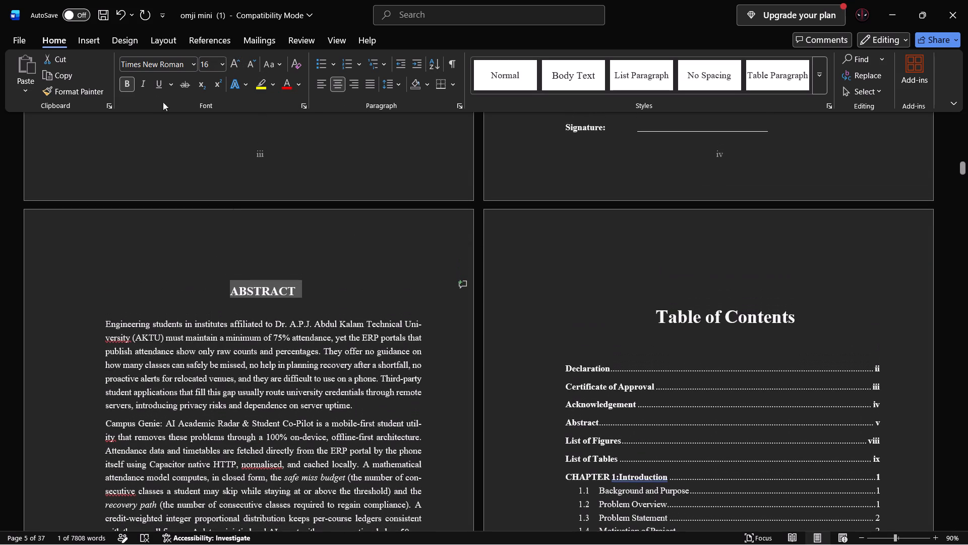
pyautogui.click(148, 82)
# Italicise the ACKNOWLEDGEMENT heading, toggling its underline on and off.
pyautogui.scroll(1, 450, 296)
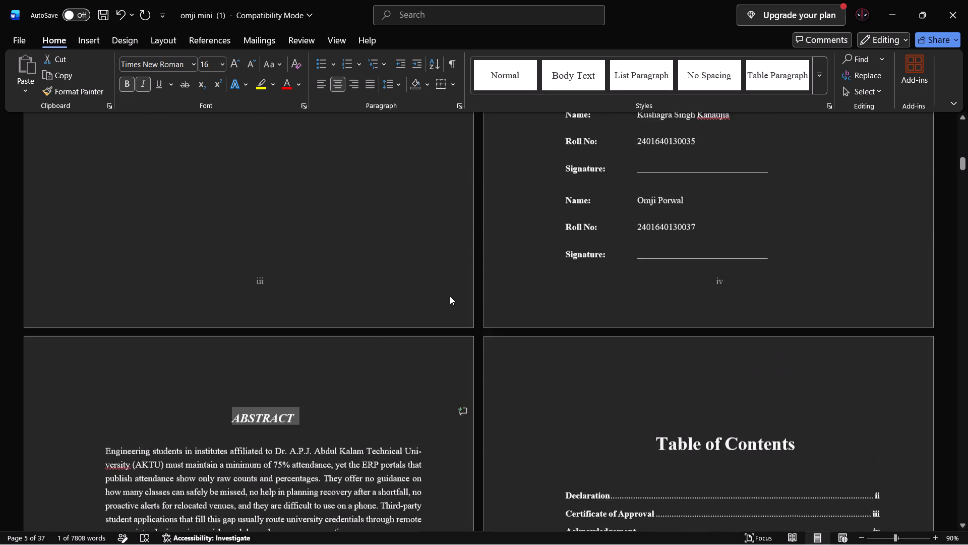
pyautogui.scroll(3, 450, 296)
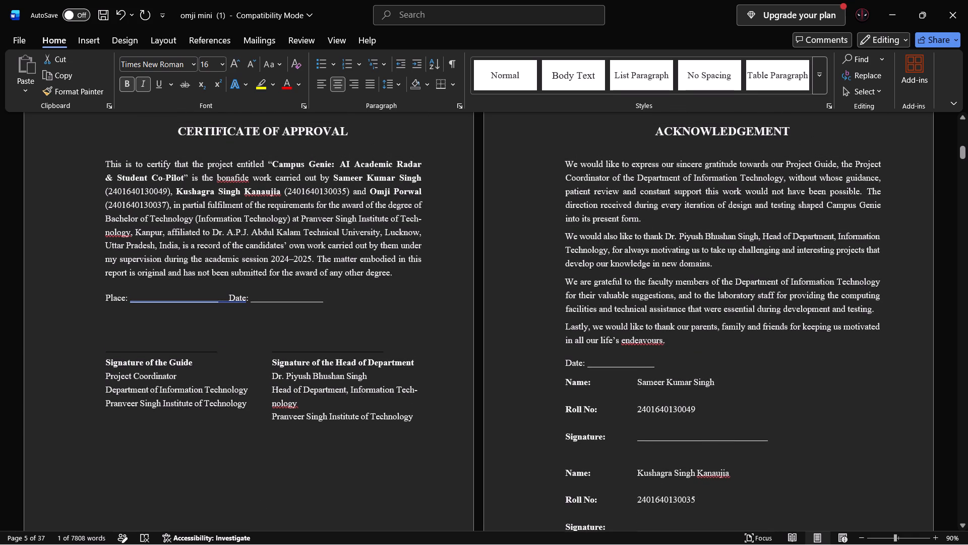
pyautogui.scroll(1, 450, 296)
pyautogui.scroll(1, 544, 363)
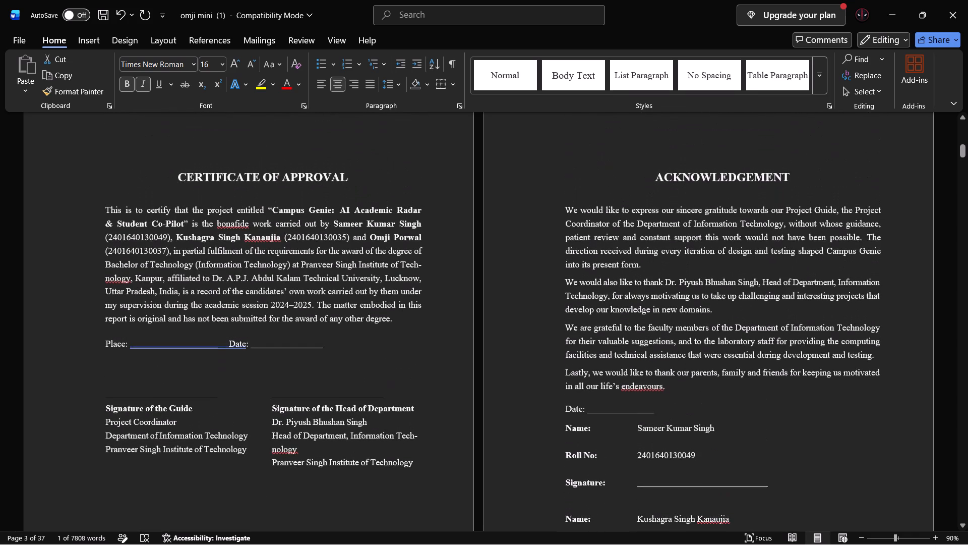
pyautogui.moveTo(655, 180); pyautogui.dragTo(801, 204)
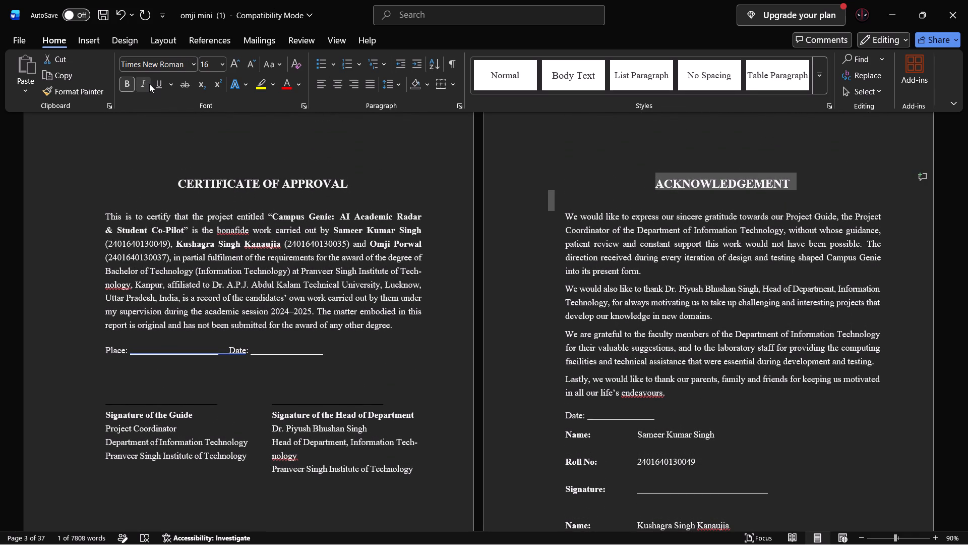
pyautogui.click(149, 84)
pyautogui.click(161, 82)
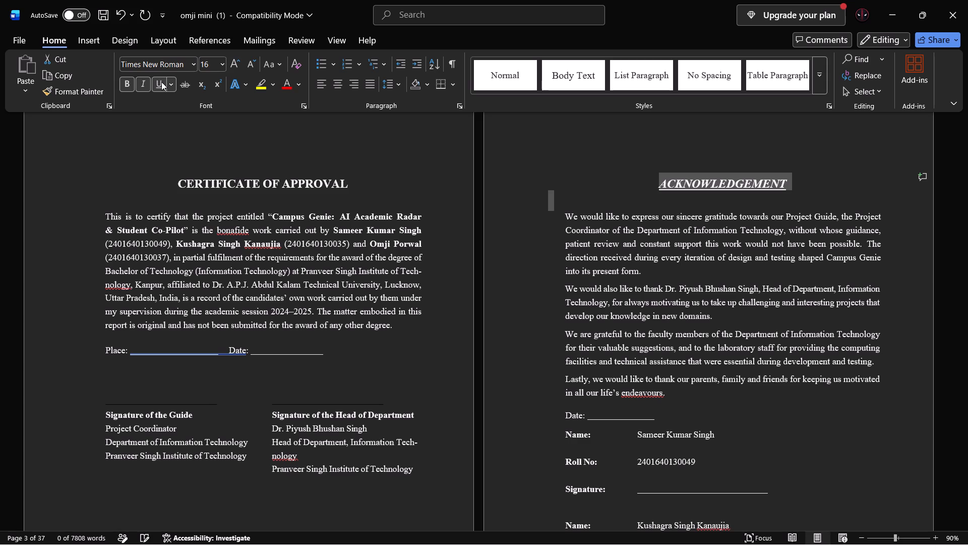
pyautogui.click(161, 82)
# Examine the cover page and the Declaration page from the title down to the signature lines.
pyautogui.scroll(2, 299, 186)
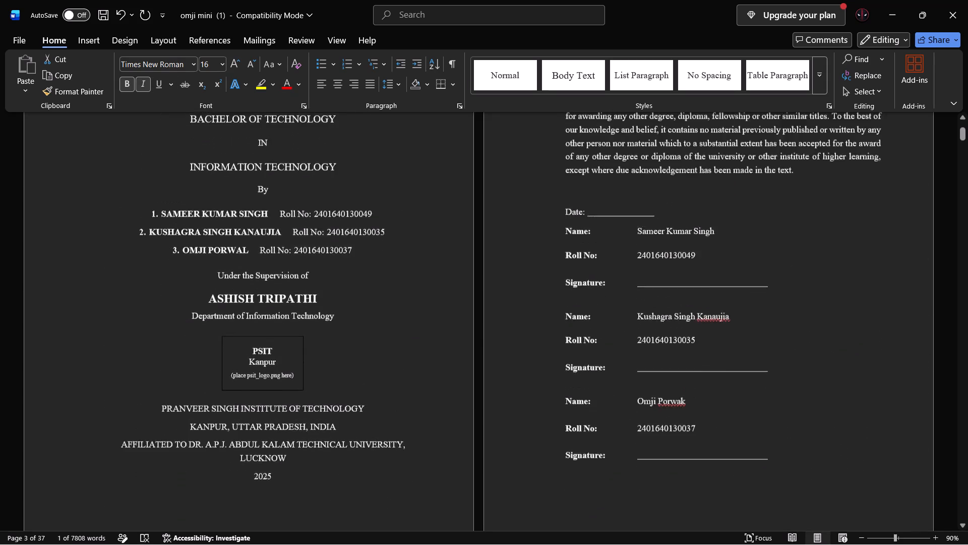
pyautogui.scroll(2, 299, 186)
pyautogui.scroll(-1, 560, 277)
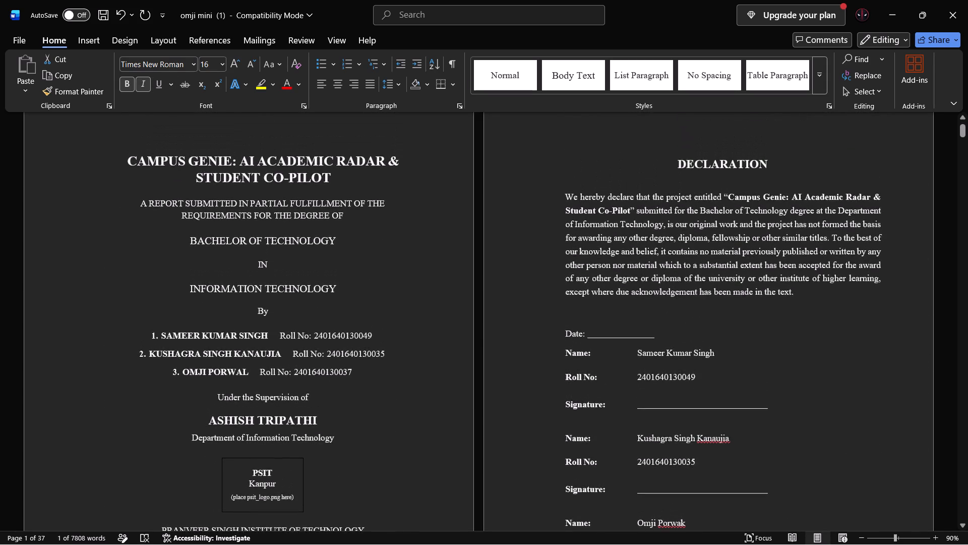
pyautogui.scroll(-1, 560, 277)
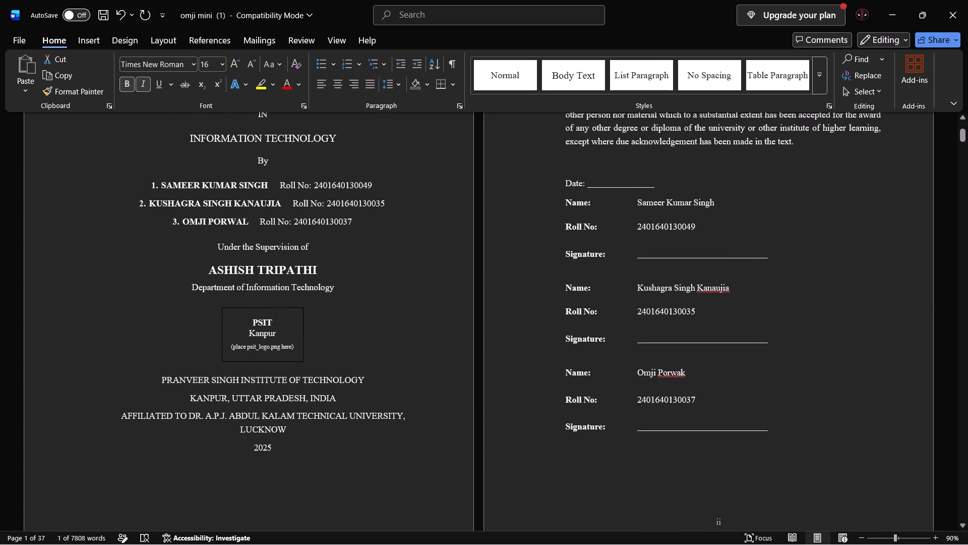
pyautogui.click(275, 448)
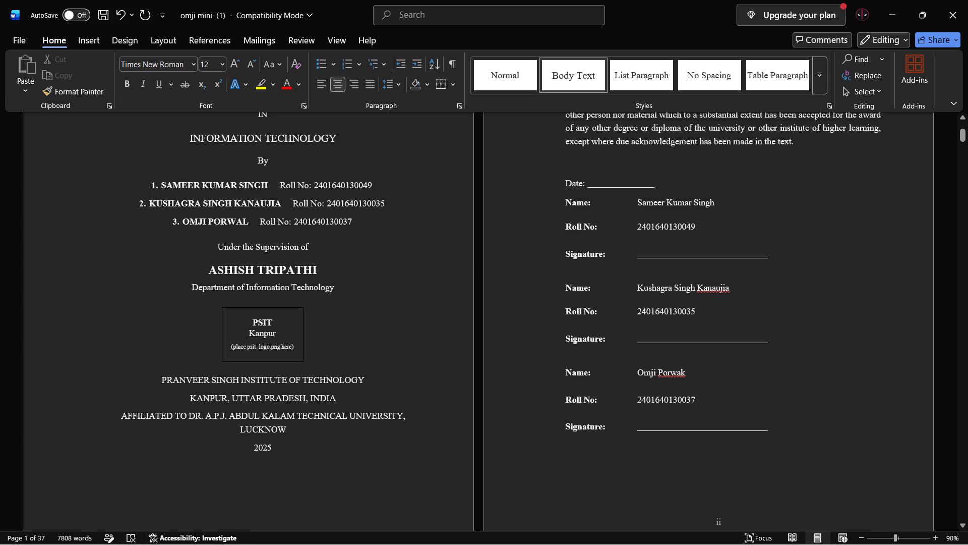
pyautogui.click(362, 494)
pyautogui.scroll(1, 362, 494)
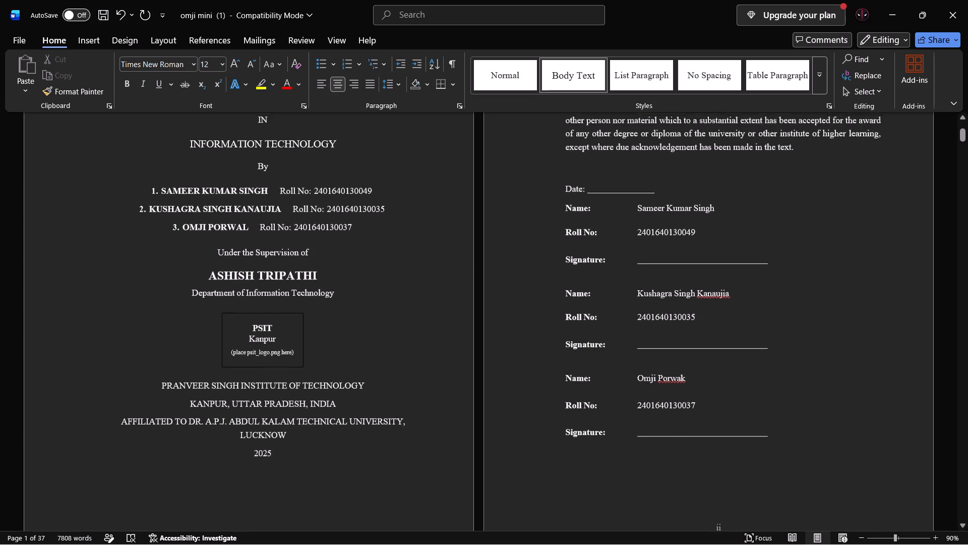
pyautogui.scroll(1, 362, 494)
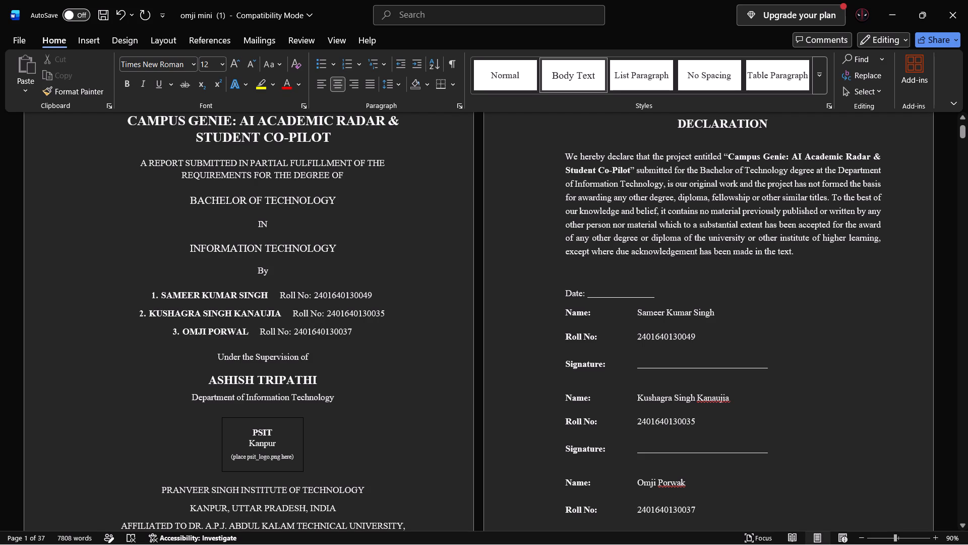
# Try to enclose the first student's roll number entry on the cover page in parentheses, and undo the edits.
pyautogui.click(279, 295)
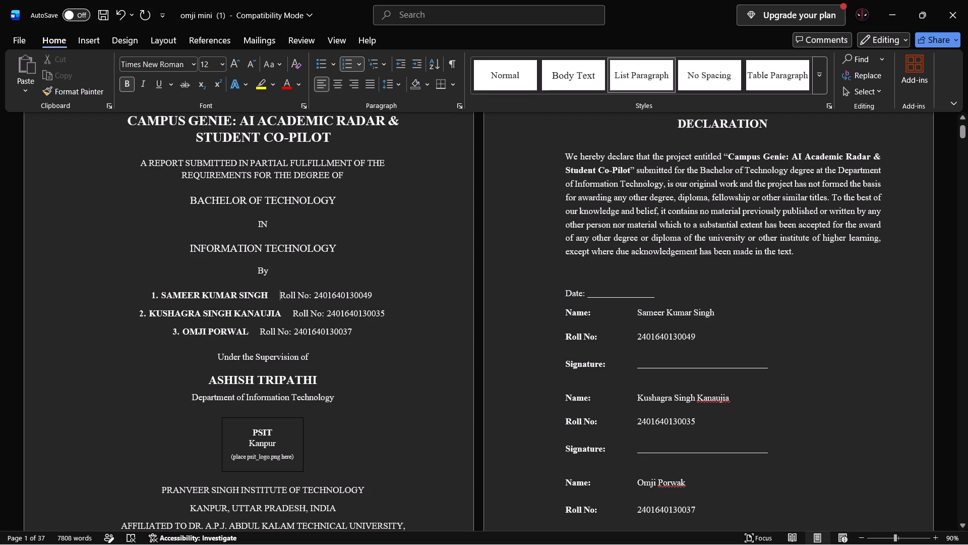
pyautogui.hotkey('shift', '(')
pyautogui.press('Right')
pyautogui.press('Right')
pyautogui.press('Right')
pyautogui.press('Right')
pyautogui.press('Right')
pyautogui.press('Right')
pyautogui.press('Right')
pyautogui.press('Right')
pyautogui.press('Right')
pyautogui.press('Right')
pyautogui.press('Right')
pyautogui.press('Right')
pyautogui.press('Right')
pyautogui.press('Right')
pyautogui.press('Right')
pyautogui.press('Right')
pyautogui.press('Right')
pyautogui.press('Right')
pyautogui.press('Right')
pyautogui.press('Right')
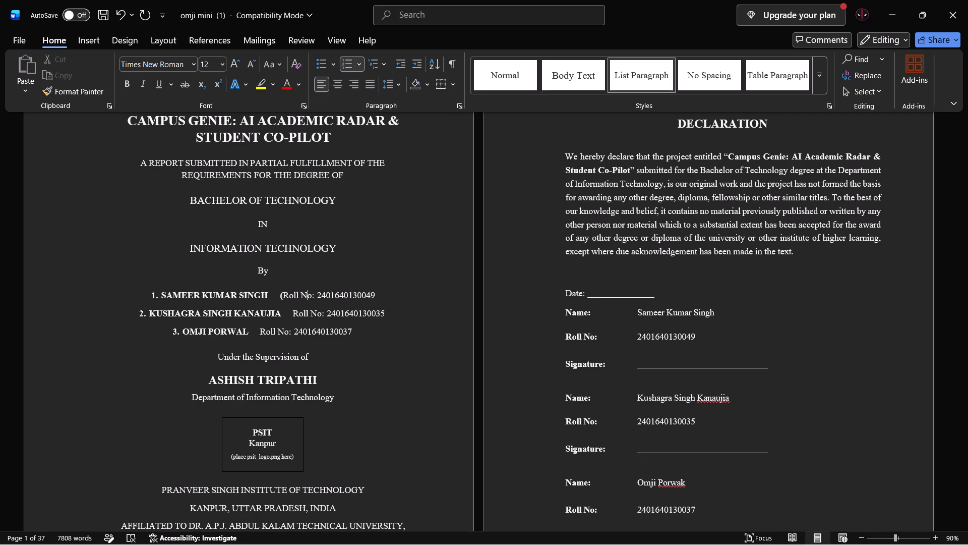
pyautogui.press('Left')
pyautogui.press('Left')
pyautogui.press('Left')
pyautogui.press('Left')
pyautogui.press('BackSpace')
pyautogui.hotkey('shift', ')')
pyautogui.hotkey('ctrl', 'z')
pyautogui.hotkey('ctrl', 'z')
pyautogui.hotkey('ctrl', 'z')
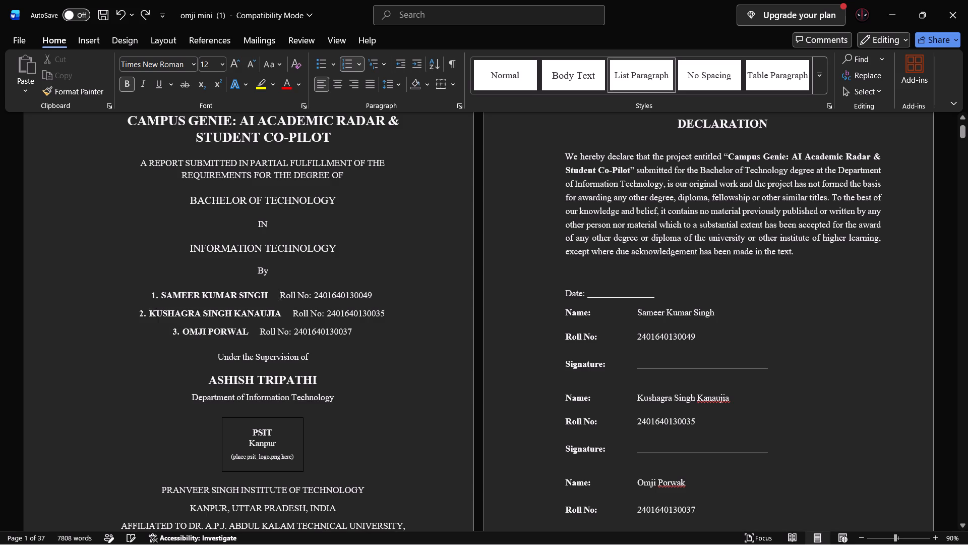
# Save the report document.
pyautogui.click(401, 405)
pyautogui.scroll(2, 401, 405)
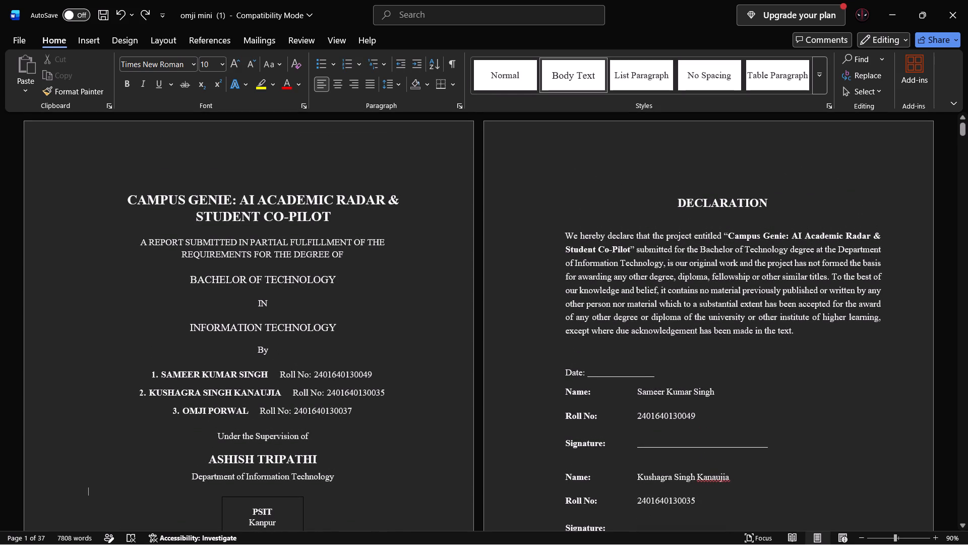
pyautogui.hotkey('ctrl', 's')
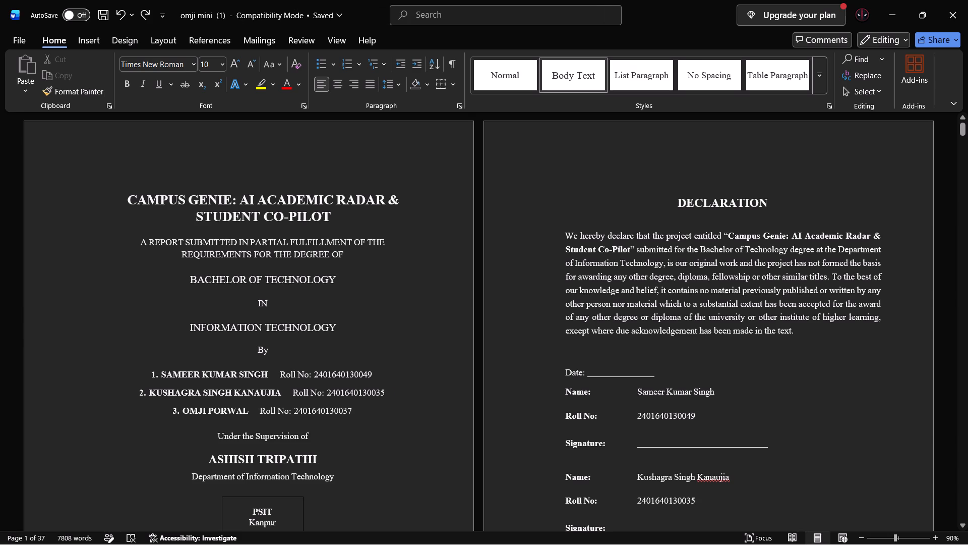
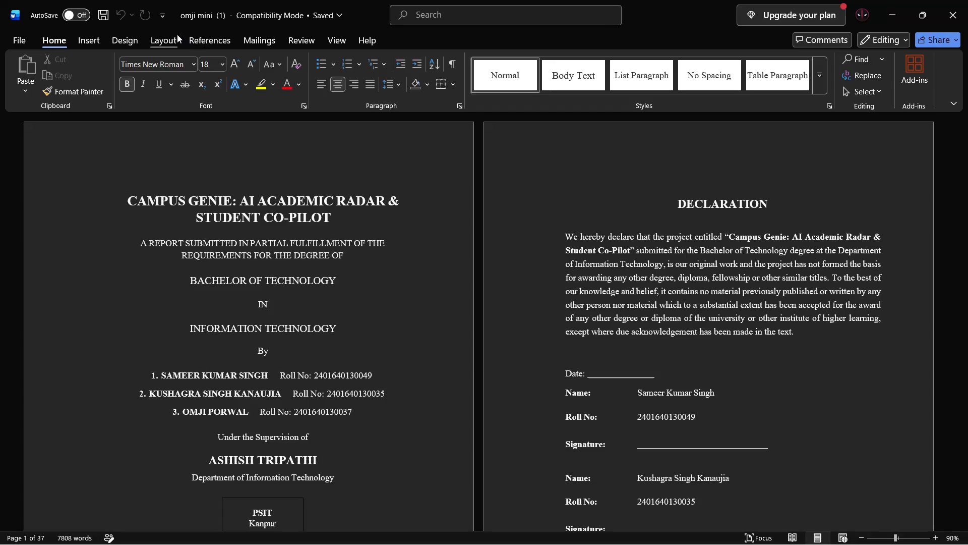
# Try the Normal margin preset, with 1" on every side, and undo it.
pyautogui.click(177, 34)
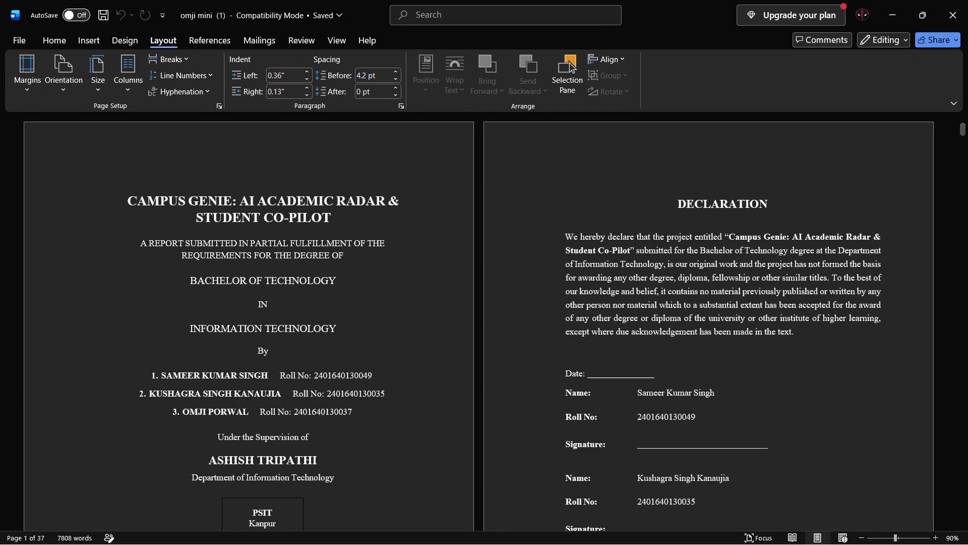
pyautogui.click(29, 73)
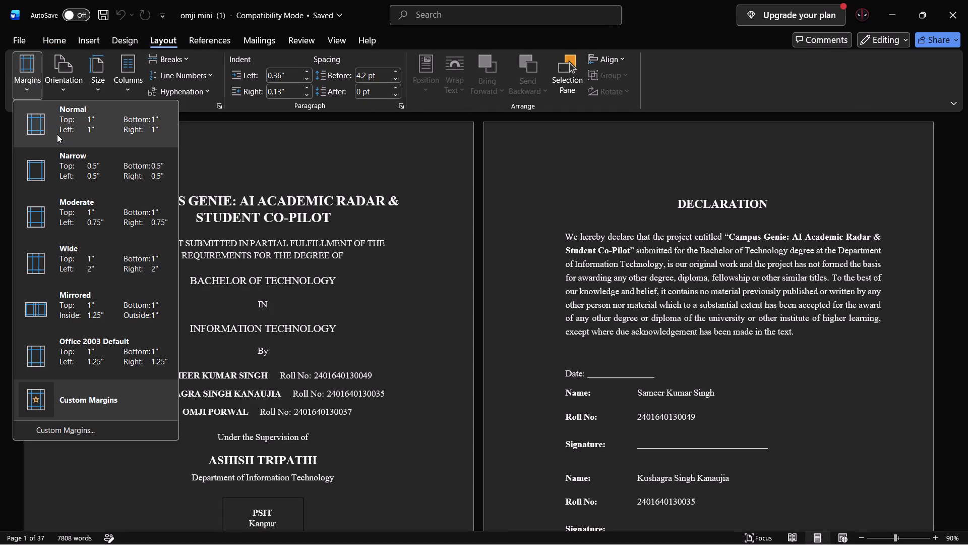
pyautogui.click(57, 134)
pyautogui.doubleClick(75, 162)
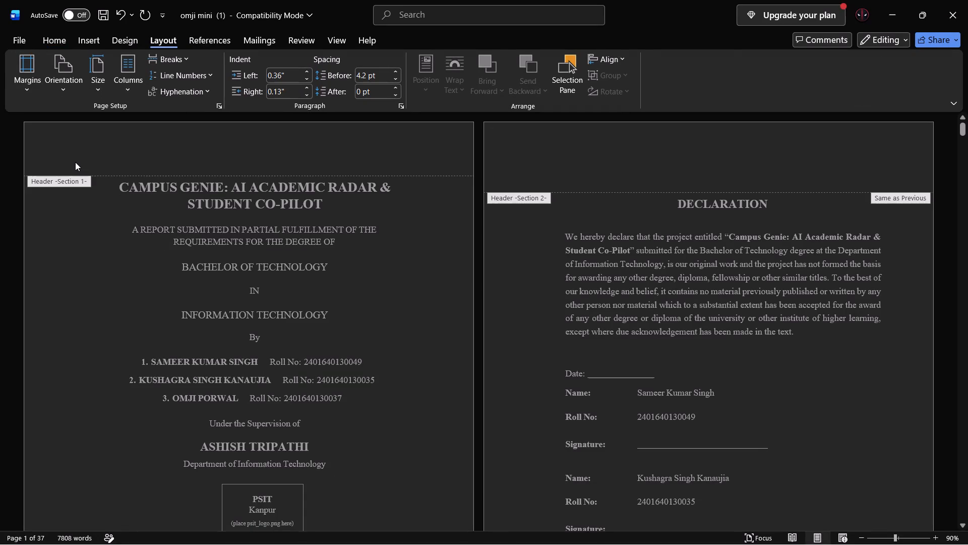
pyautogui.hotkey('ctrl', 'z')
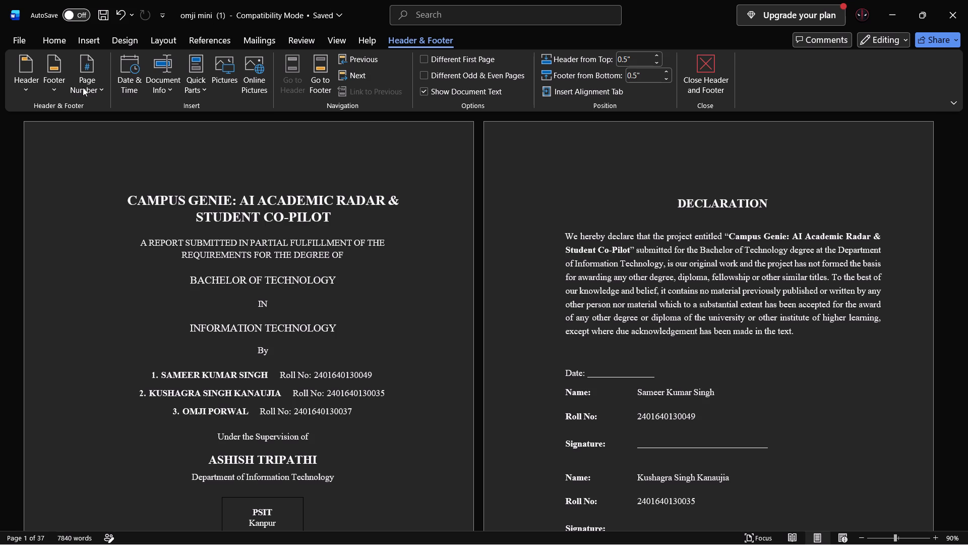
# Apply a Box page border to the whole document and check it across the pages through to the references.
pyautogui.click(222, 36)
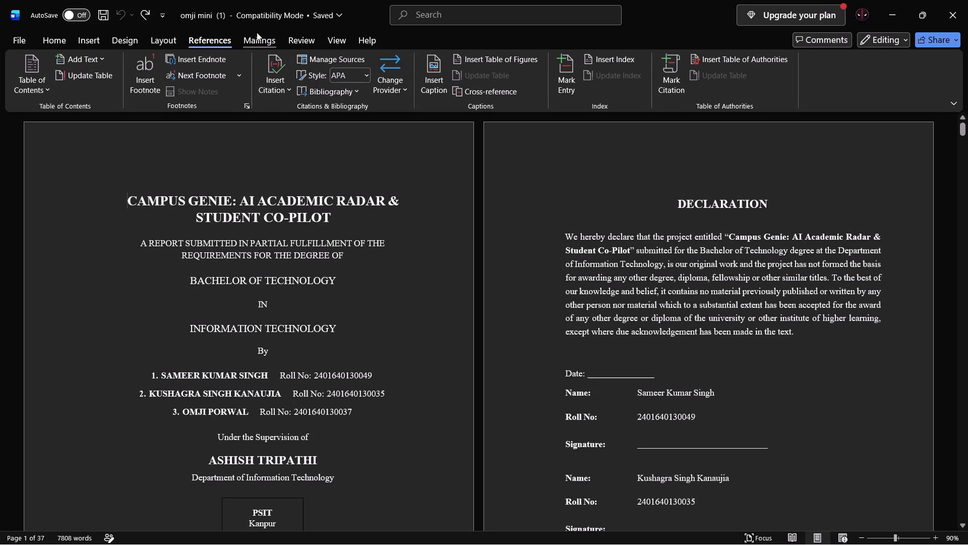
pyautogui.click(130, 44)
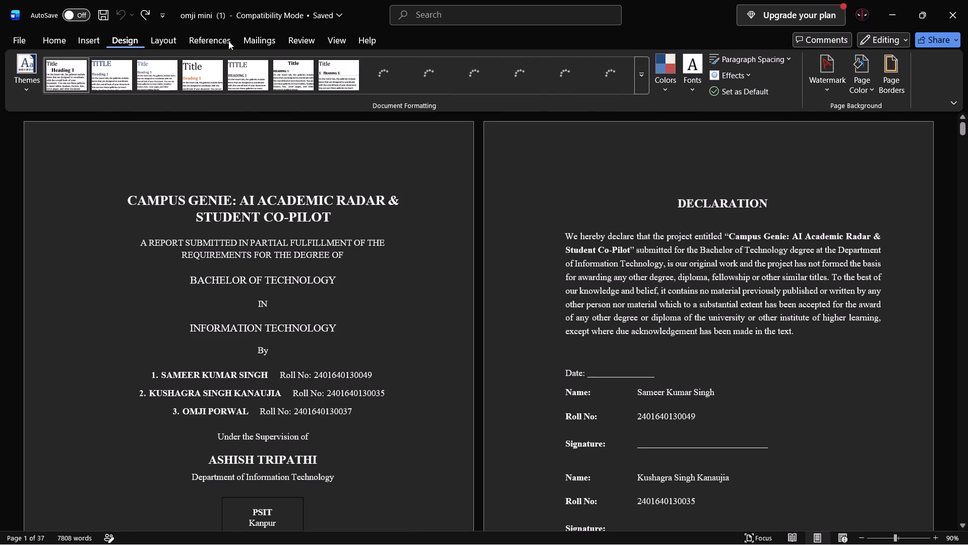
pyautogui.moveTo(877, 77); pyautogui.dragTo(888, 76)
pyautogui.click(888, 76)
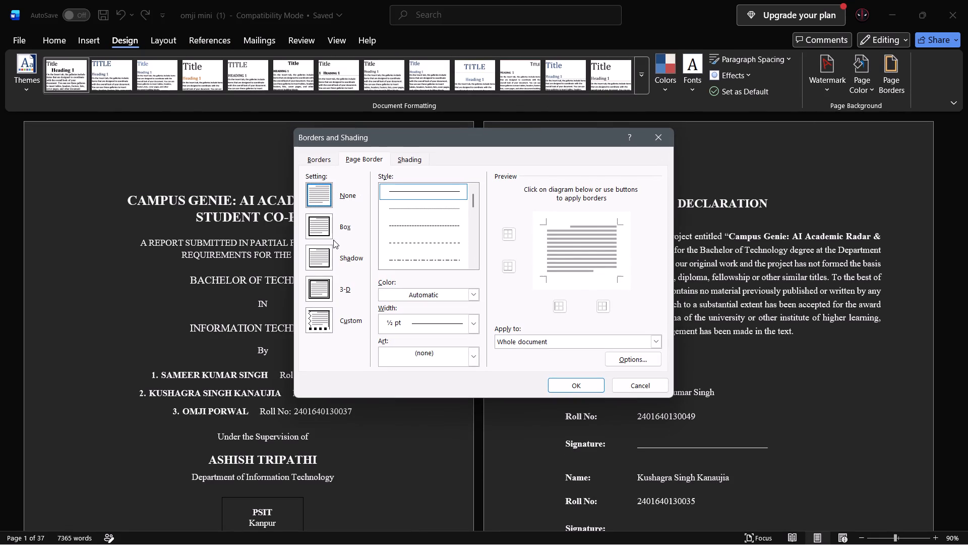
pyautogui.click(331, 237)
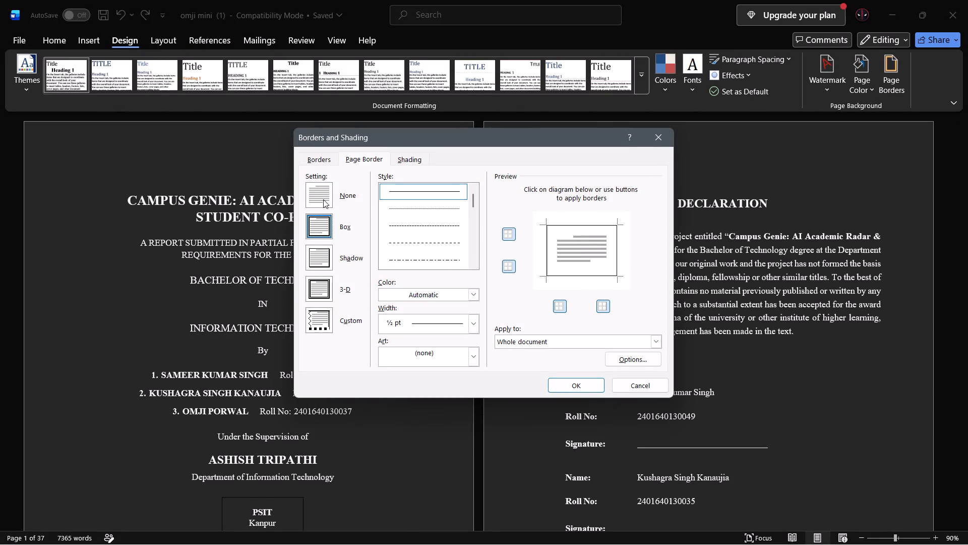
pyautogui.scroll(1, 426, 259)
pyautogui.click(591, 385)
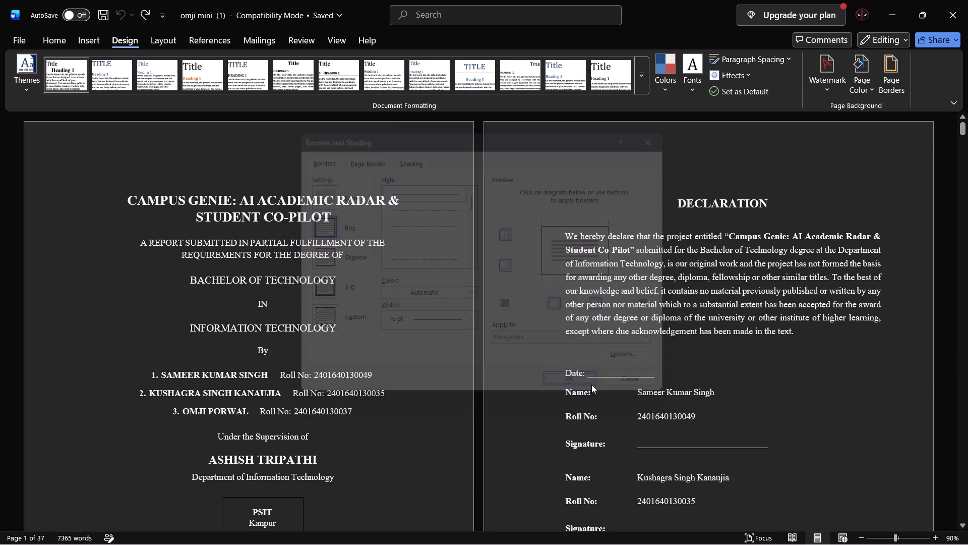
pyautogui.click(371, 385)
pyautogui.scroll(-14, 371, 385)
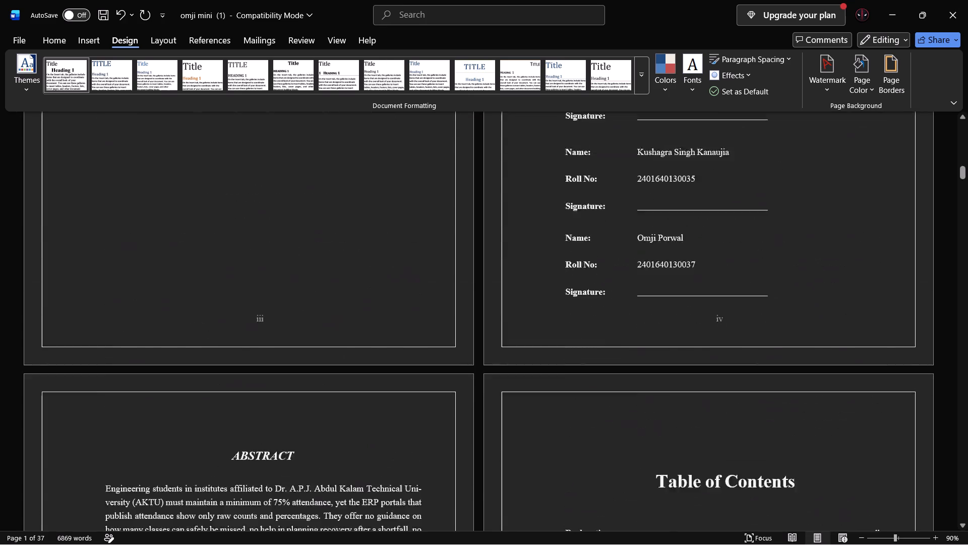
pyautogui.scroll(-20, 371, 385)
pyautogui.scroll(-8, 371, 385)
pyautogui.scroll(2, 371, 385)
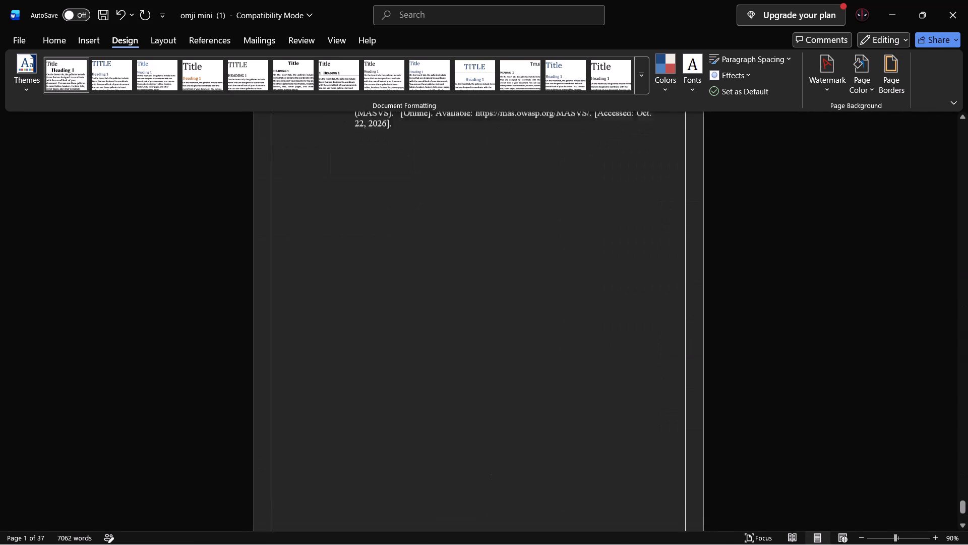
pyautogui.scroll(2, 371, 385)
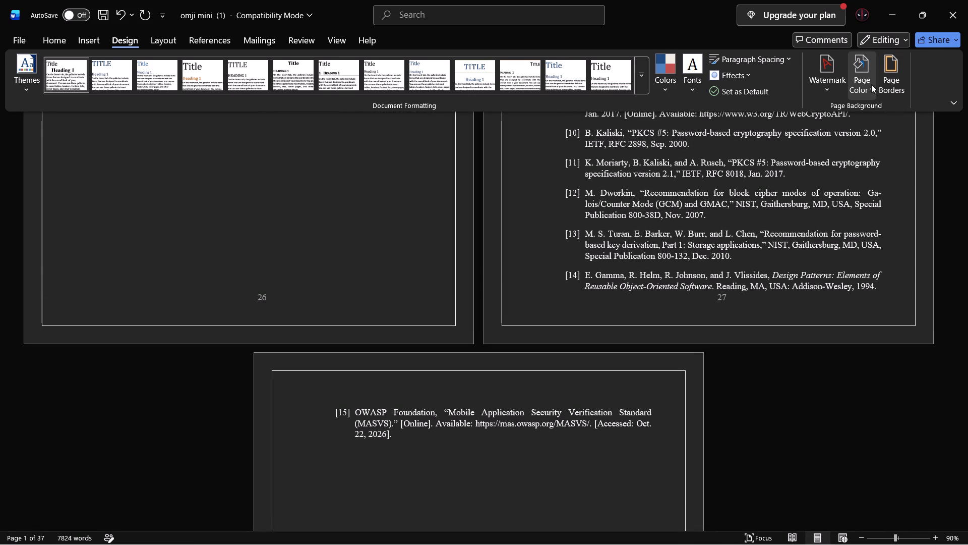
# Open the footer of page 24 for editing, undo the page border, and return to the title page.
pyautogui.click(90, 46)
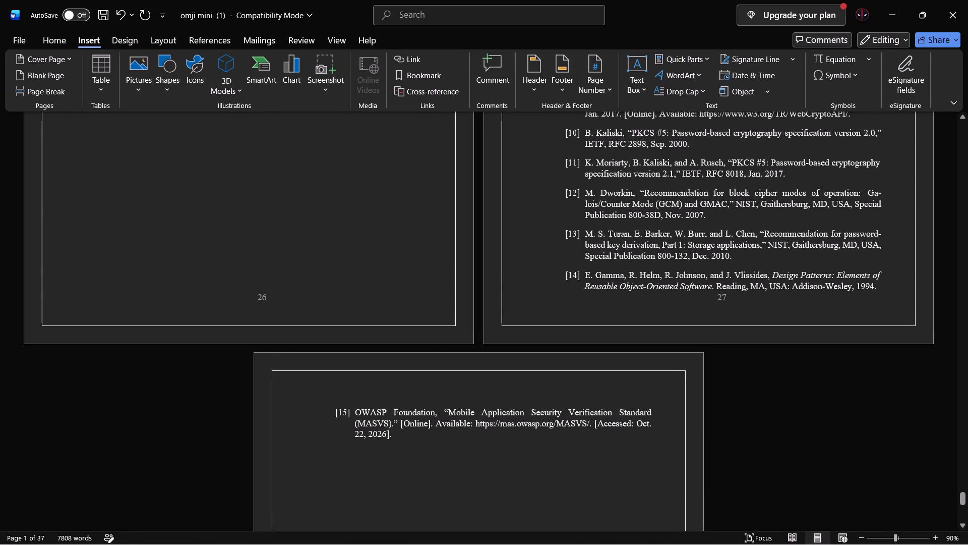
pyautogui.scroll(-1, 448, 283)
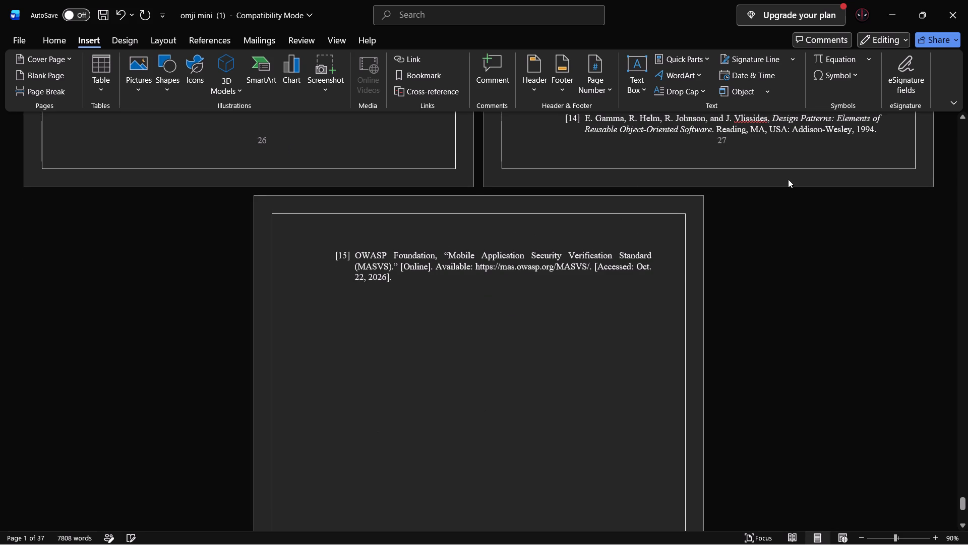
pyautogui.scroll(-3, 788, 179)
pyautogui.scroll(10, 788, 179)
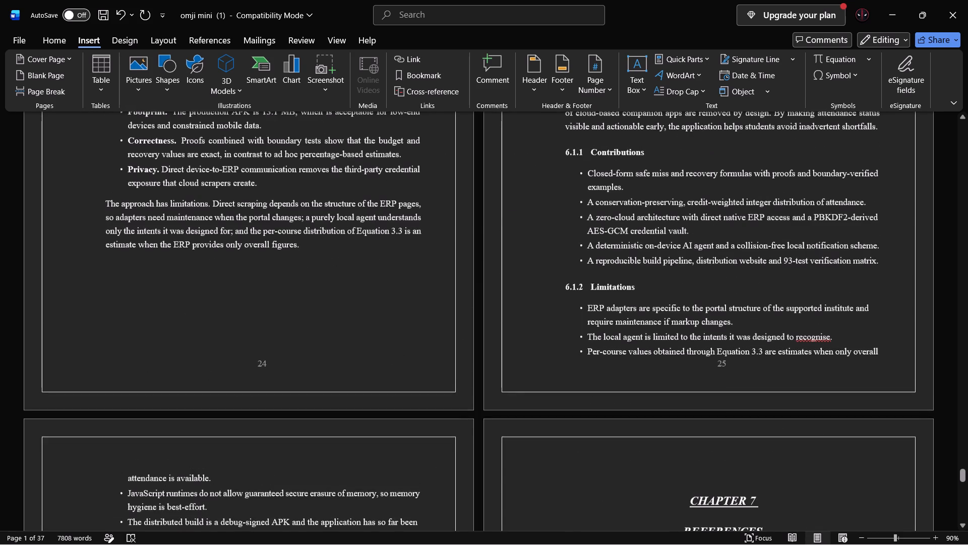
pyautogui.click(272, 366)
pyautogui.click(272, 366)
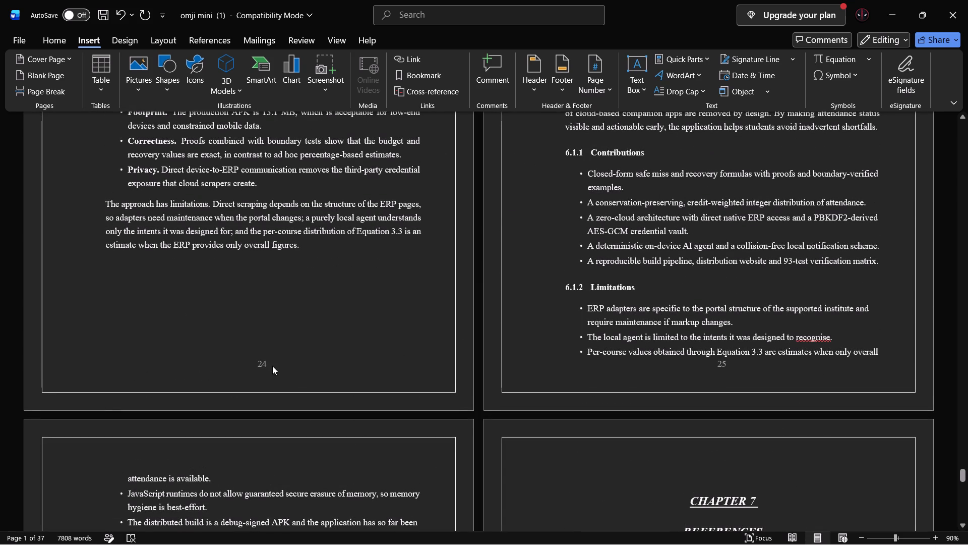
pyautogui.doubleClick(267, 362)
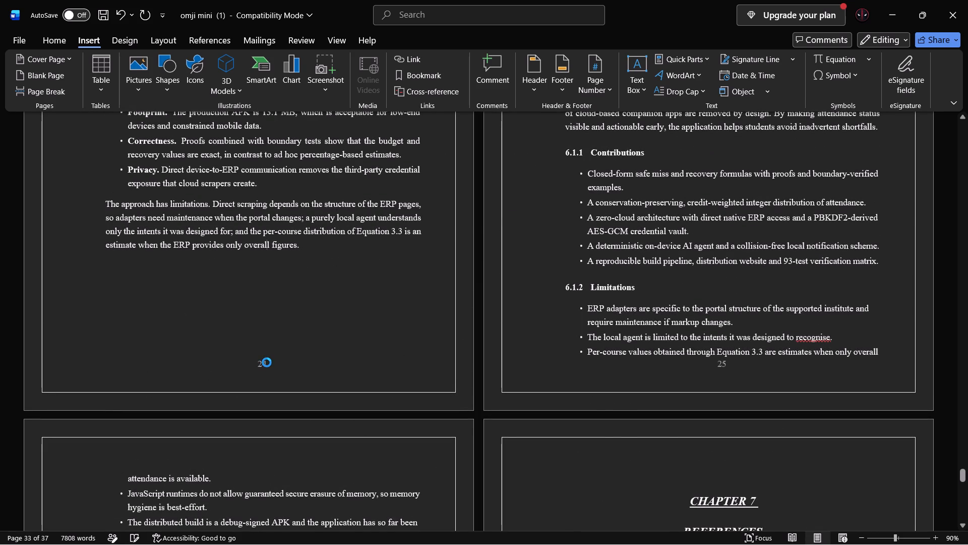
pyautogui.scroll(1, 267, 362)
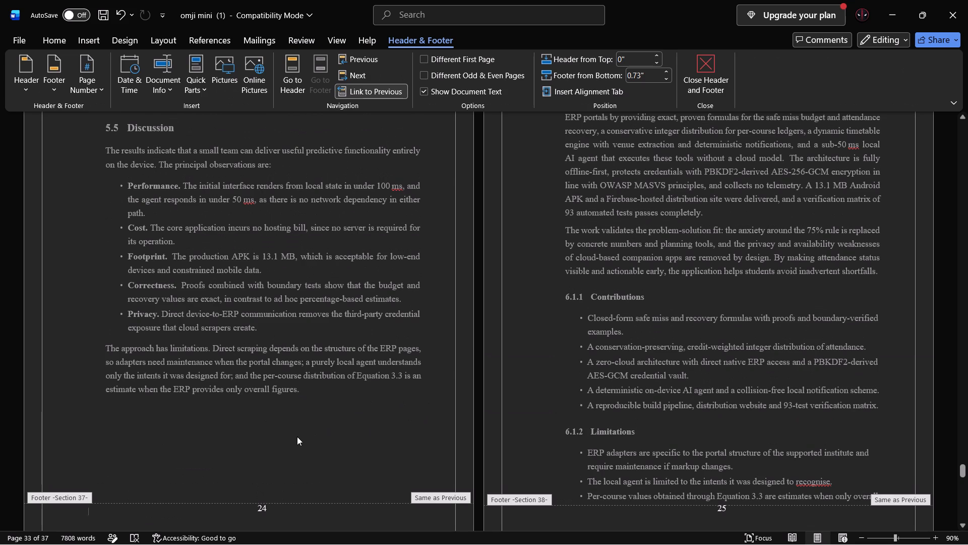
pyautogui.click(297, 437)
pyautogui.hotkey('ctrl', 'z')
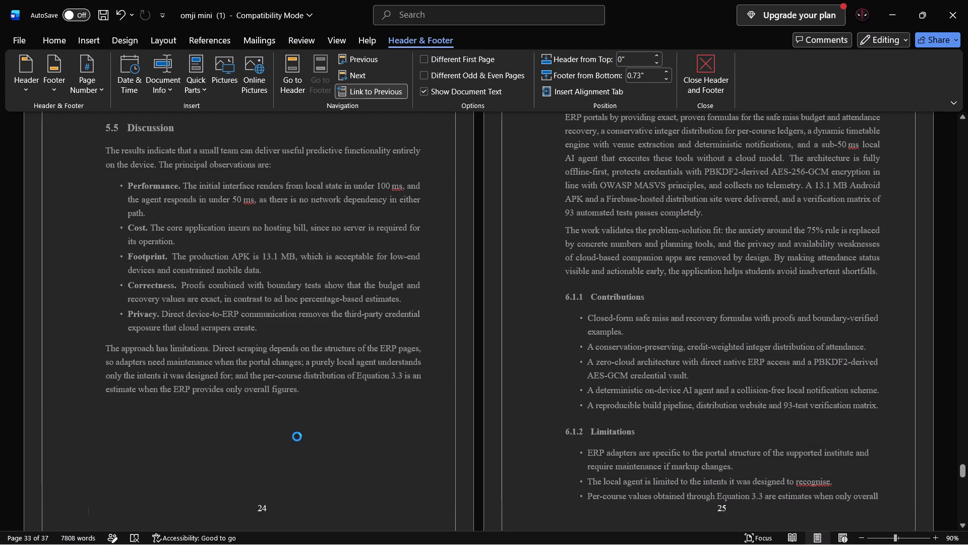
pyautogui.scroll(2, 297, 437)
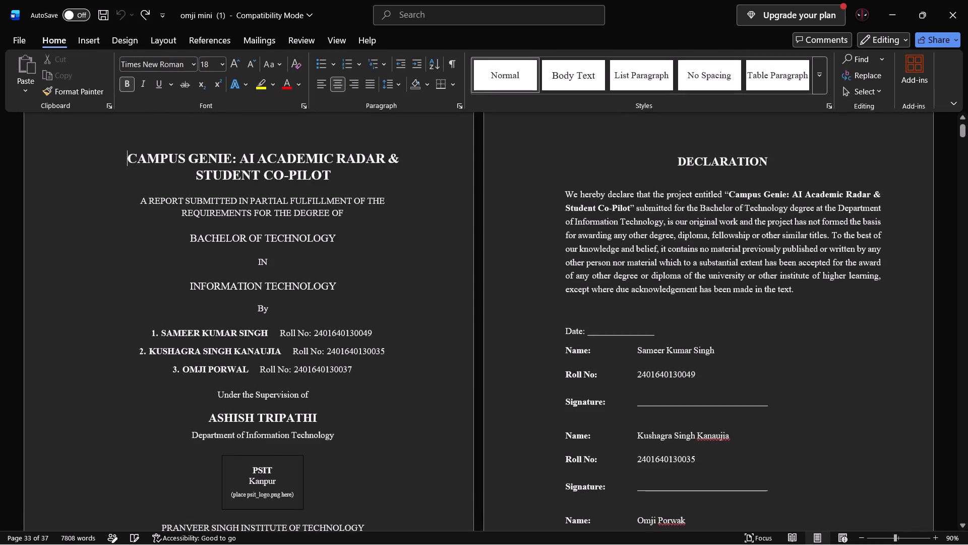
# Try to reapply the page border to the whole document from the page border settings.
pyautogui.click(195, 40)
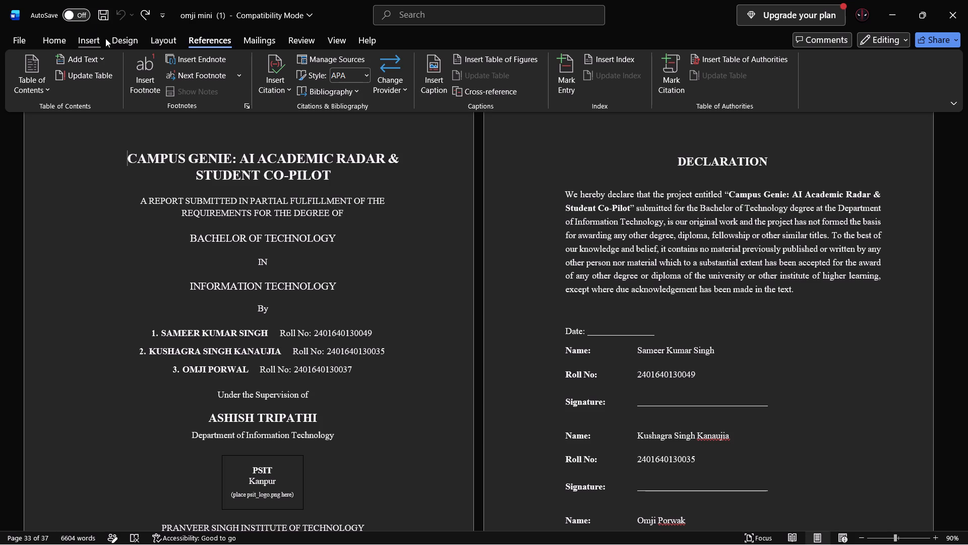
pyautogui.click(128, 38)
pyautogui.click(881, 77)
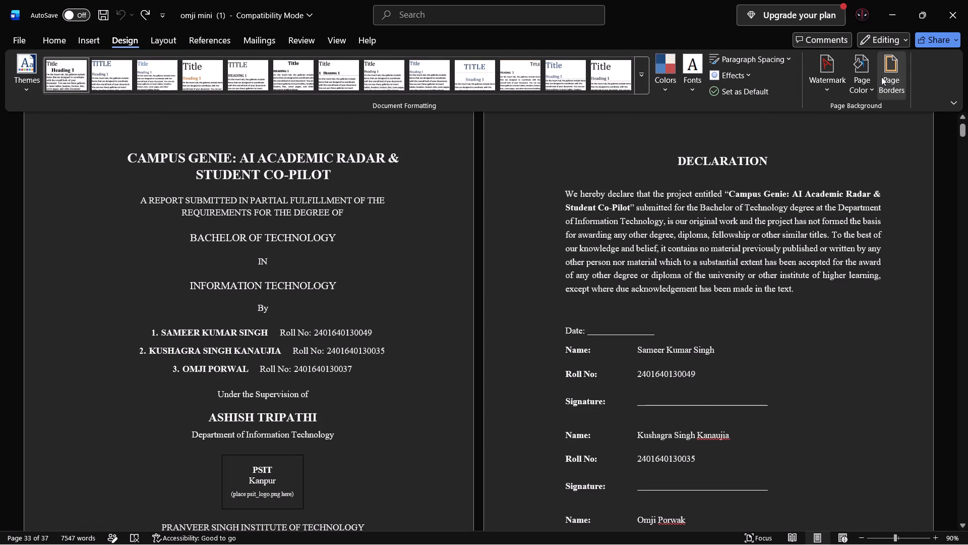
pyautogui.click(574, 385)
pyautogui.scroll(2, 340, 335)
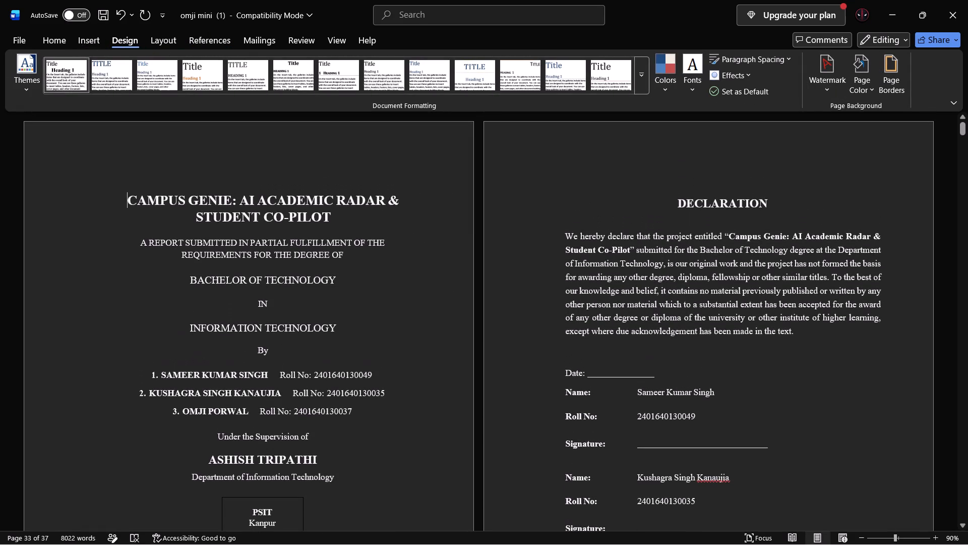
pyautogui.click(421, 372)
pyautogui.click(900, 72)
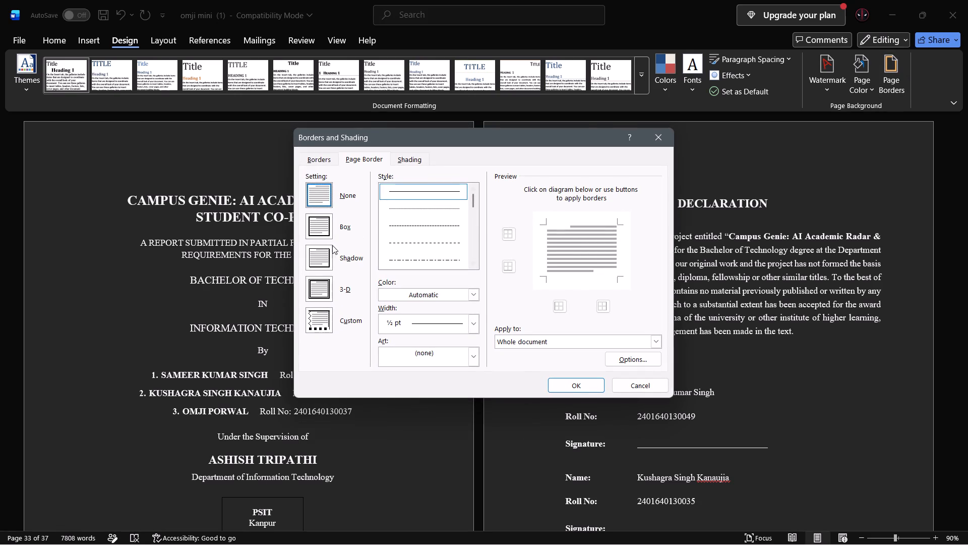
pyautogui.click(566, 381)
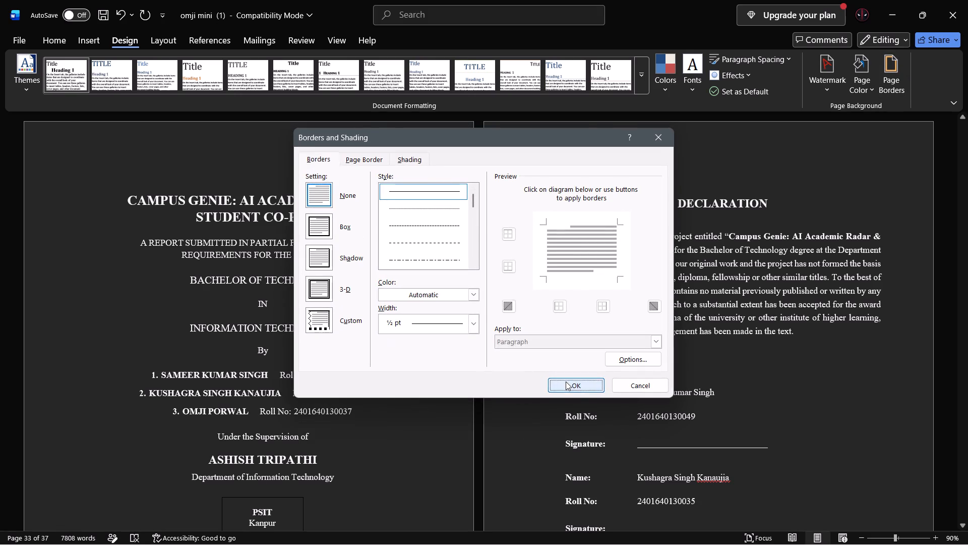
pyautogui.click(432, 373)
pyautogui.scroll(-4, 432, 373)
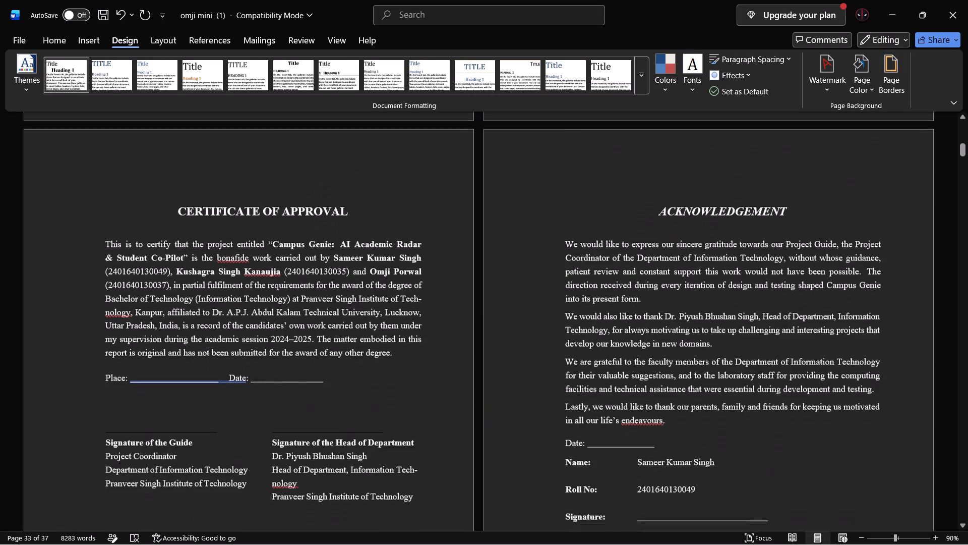
# Save the report.
pyautogui.press('s')
pyautogui.hotkey('ctrl', 's')
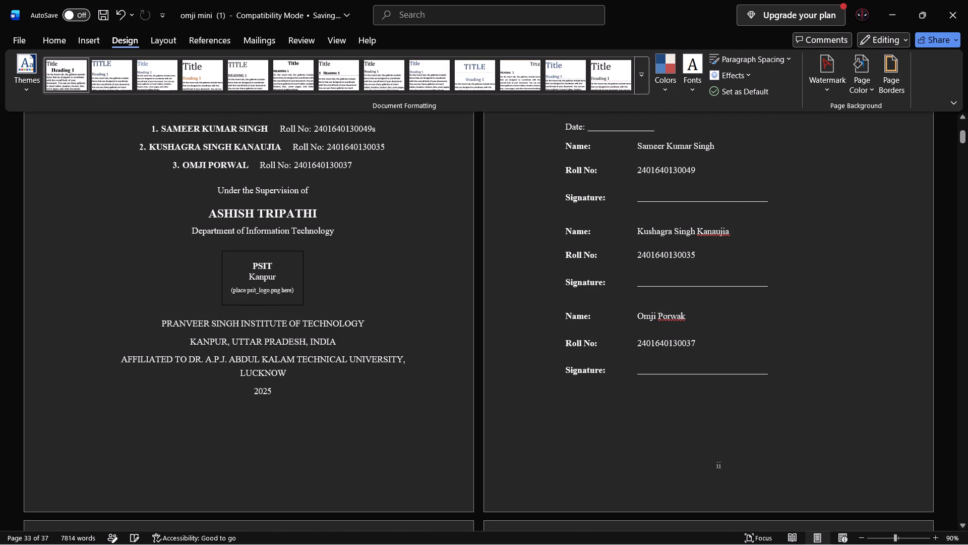
# Apply a Box page border to the whole document and save the report.
pyautogui.doubleClick(903, 85)
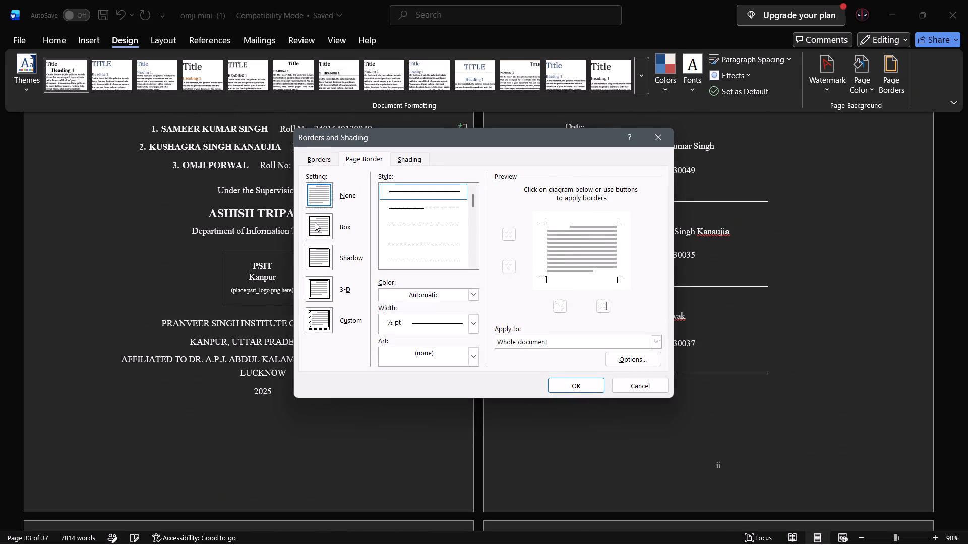
pyautogui.click(315, 222)
pyautogui.click(558, 385)
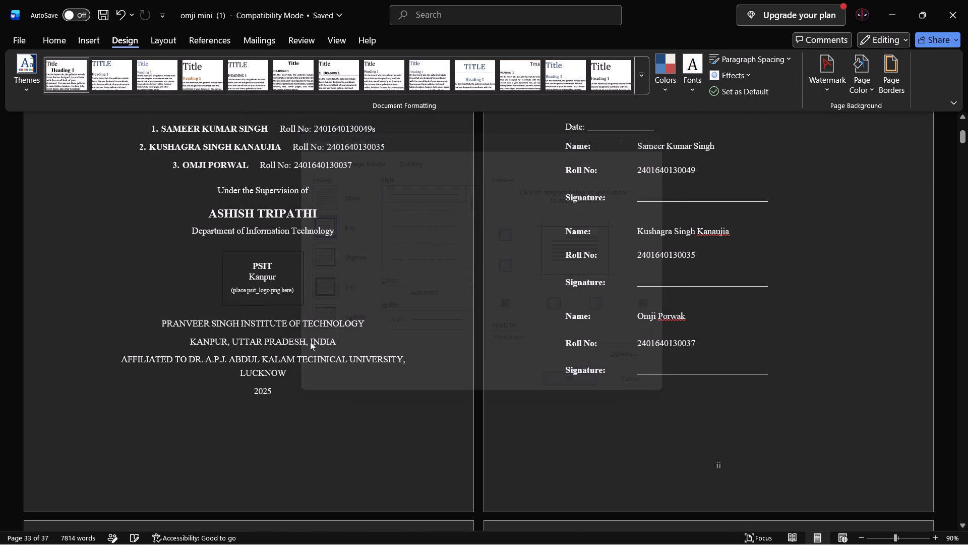
pyautogui.scroll(2, 310, 342)
pyautogui.hotkey('ctrl', 's')
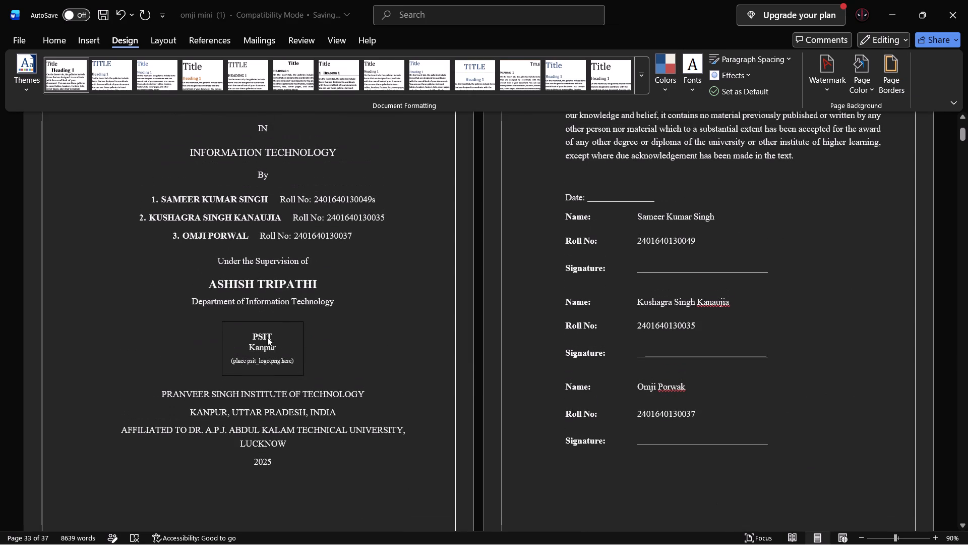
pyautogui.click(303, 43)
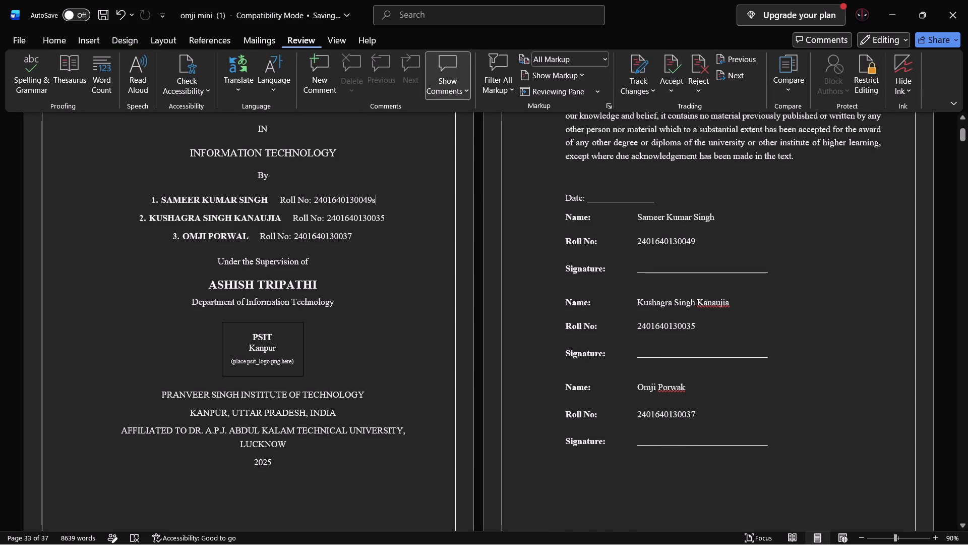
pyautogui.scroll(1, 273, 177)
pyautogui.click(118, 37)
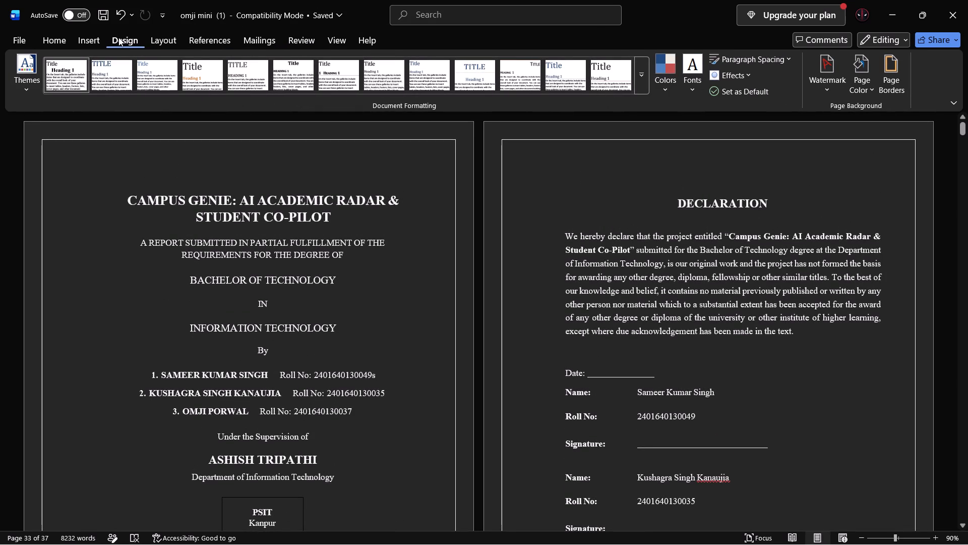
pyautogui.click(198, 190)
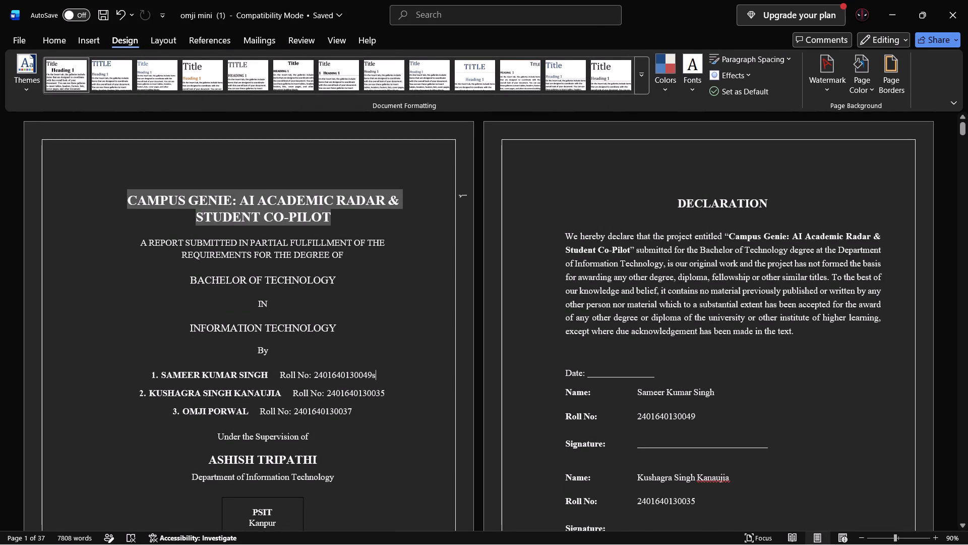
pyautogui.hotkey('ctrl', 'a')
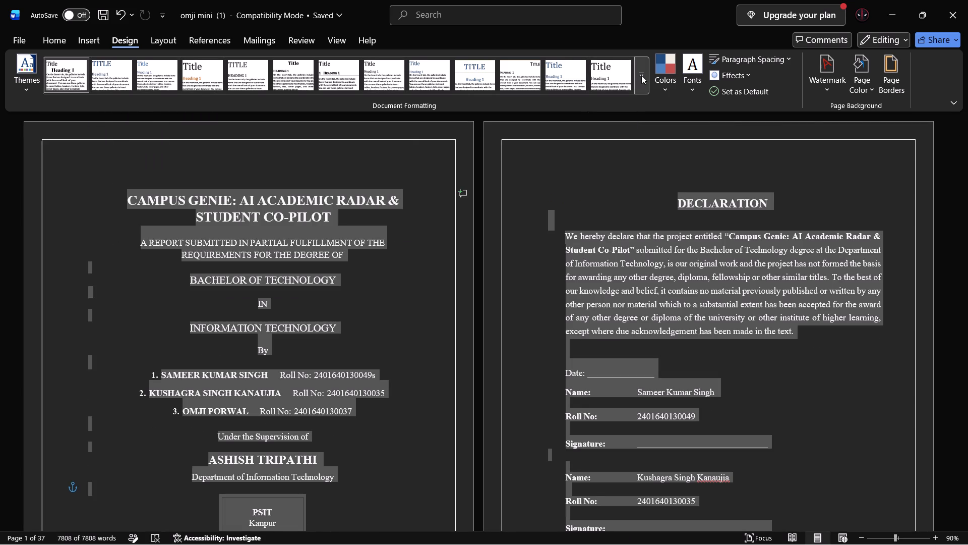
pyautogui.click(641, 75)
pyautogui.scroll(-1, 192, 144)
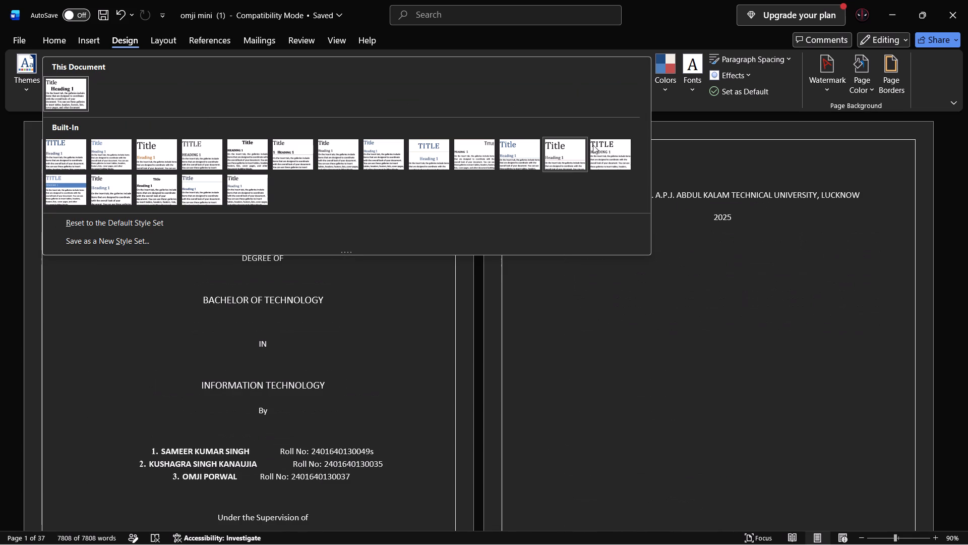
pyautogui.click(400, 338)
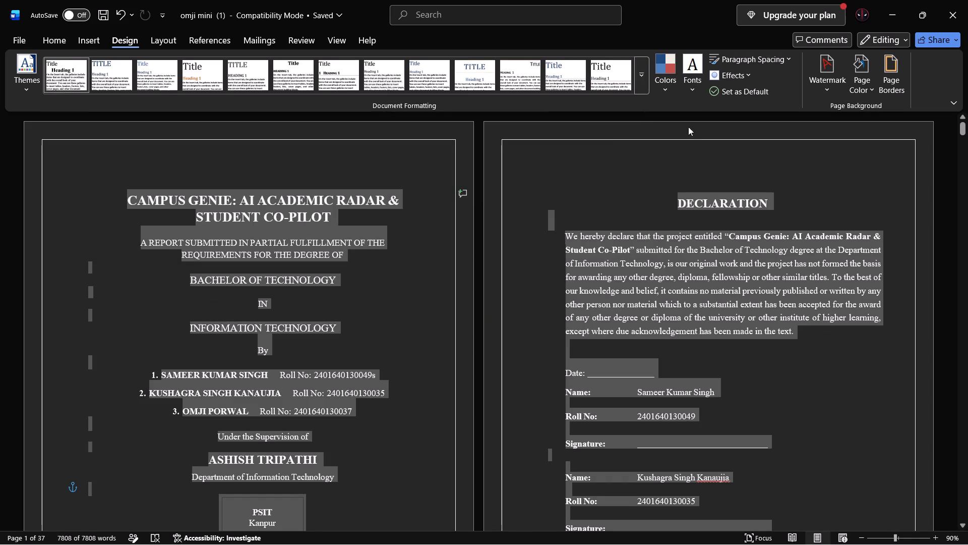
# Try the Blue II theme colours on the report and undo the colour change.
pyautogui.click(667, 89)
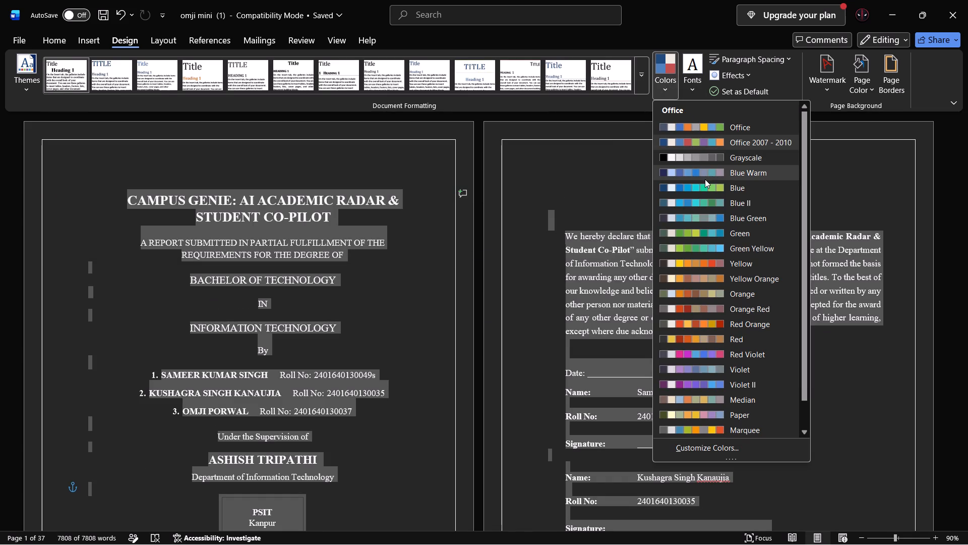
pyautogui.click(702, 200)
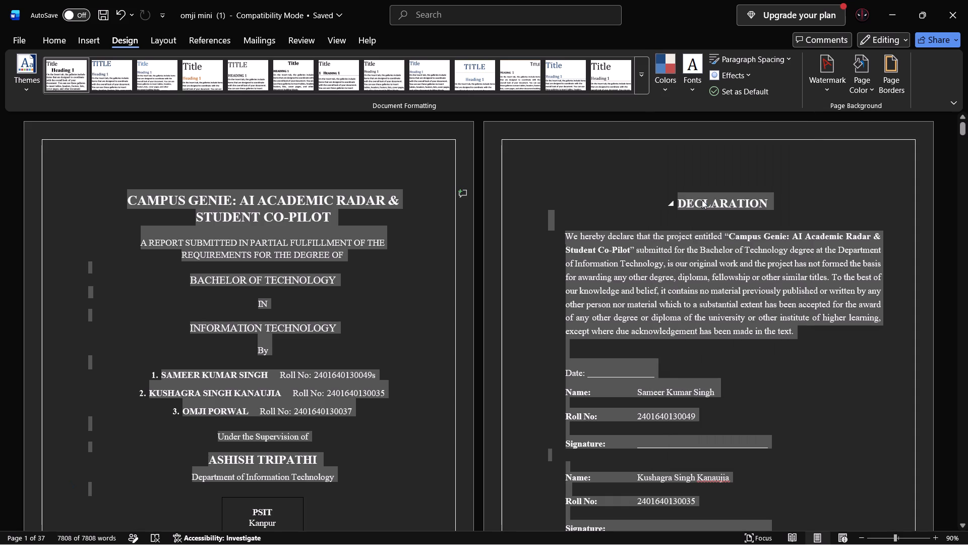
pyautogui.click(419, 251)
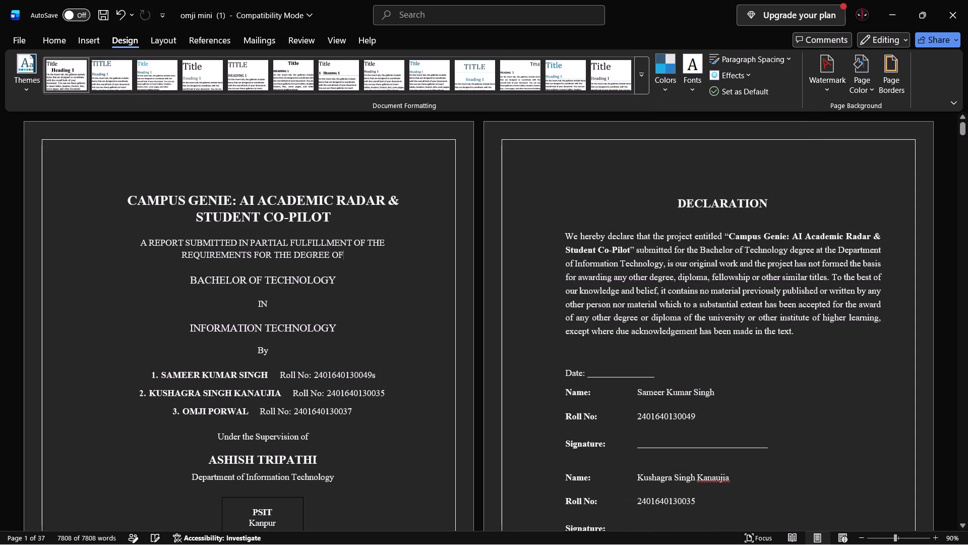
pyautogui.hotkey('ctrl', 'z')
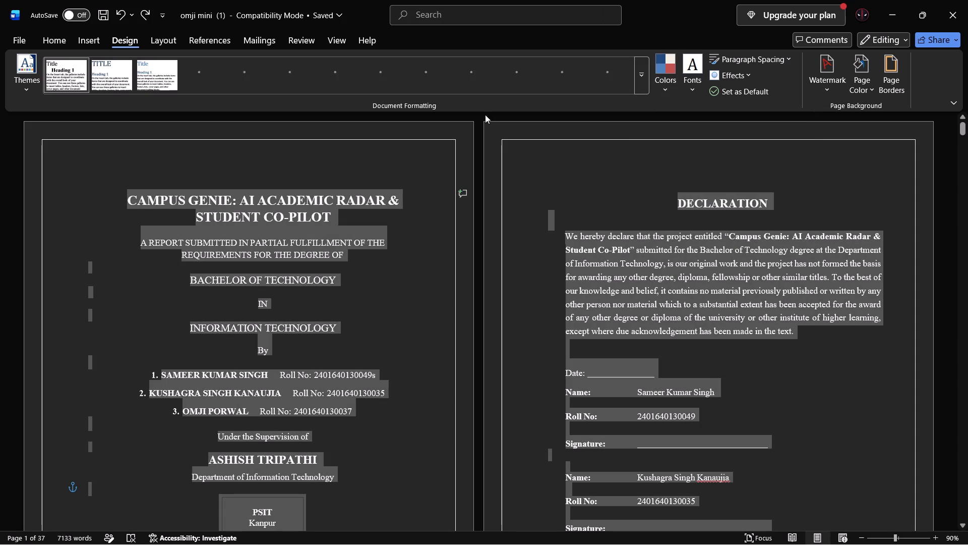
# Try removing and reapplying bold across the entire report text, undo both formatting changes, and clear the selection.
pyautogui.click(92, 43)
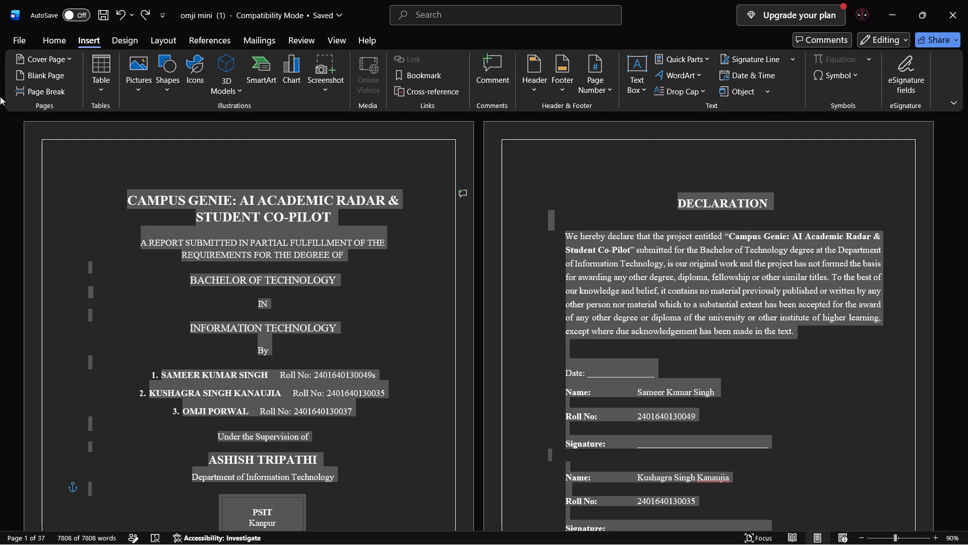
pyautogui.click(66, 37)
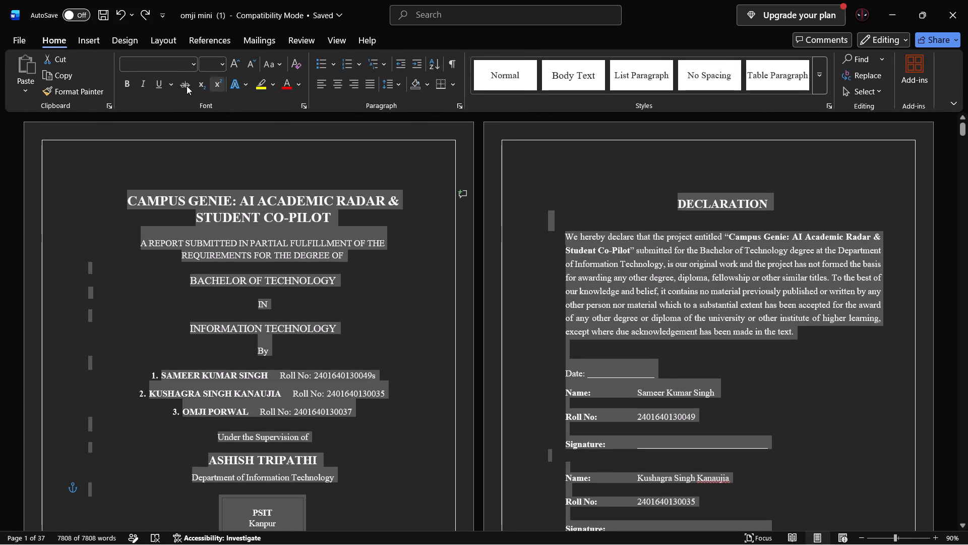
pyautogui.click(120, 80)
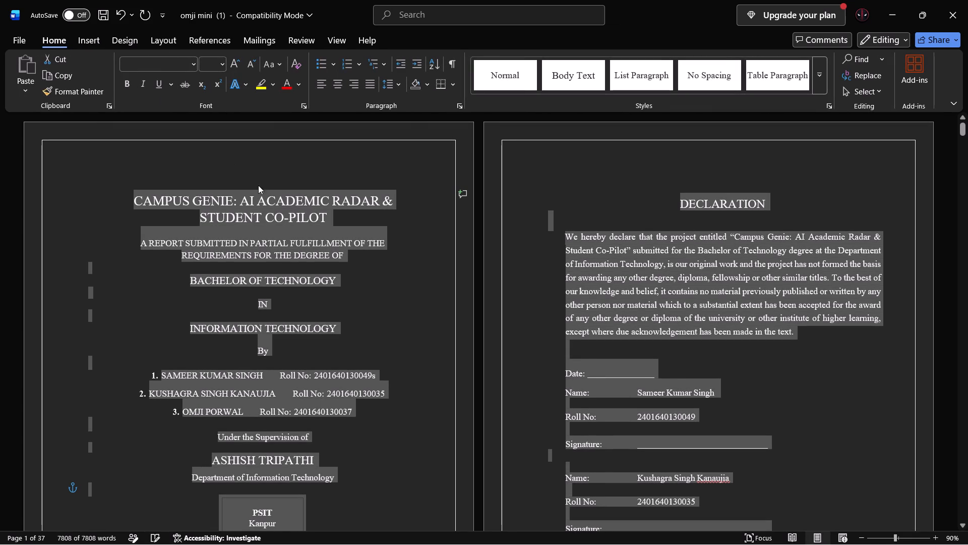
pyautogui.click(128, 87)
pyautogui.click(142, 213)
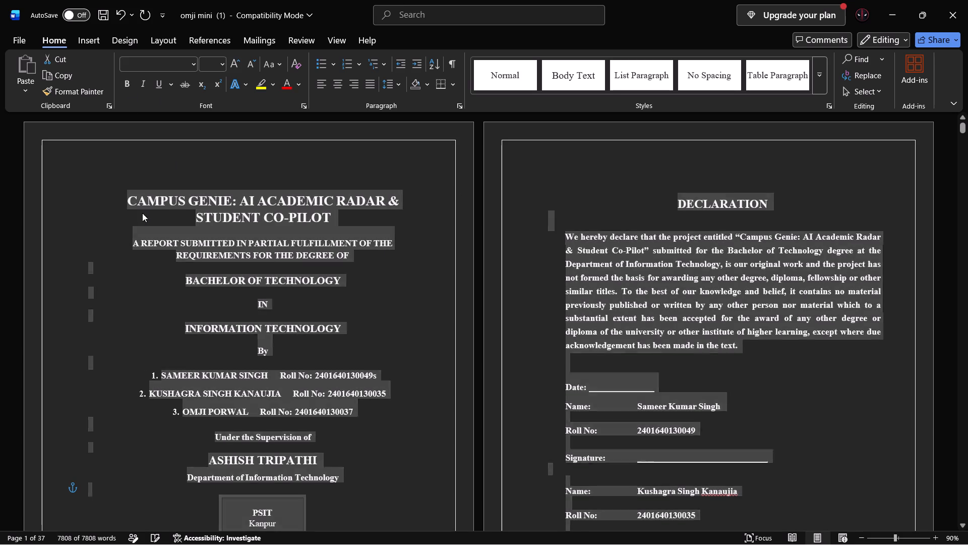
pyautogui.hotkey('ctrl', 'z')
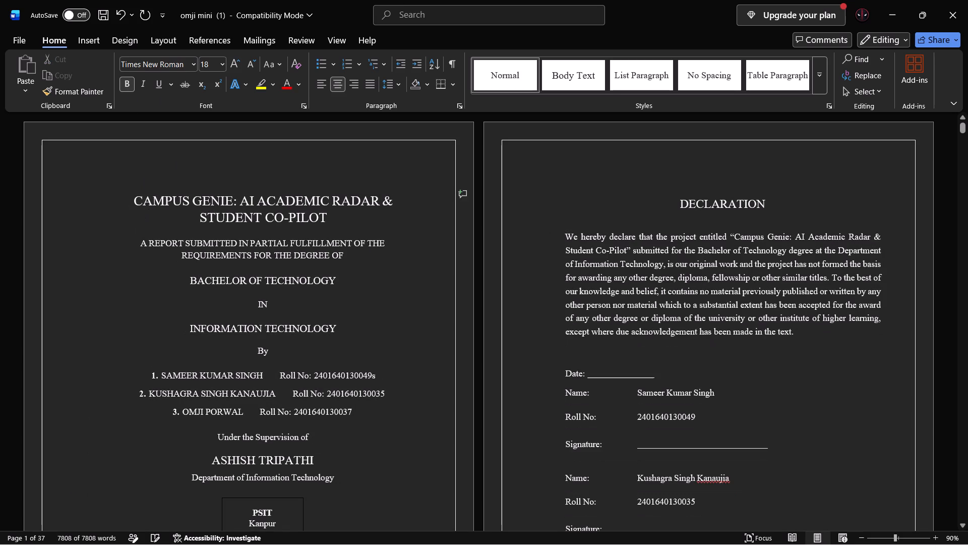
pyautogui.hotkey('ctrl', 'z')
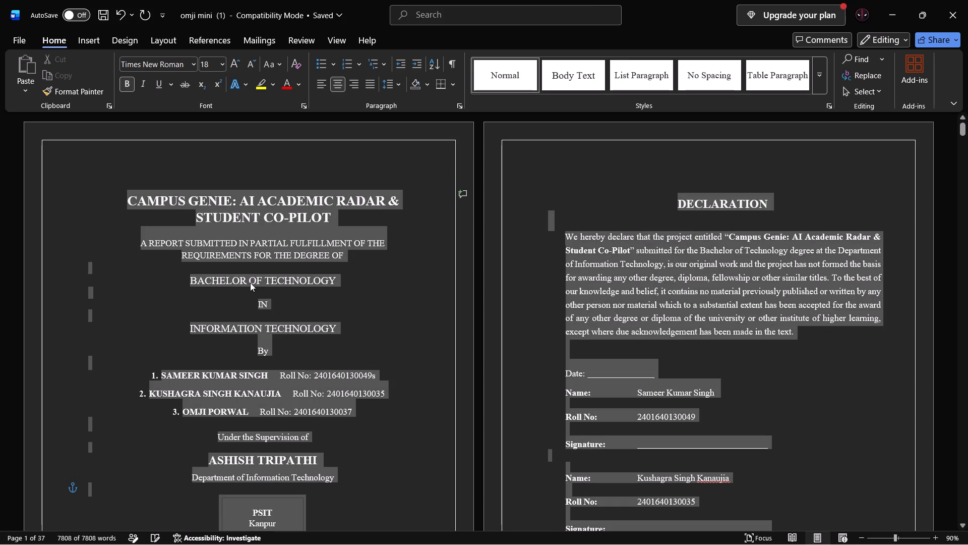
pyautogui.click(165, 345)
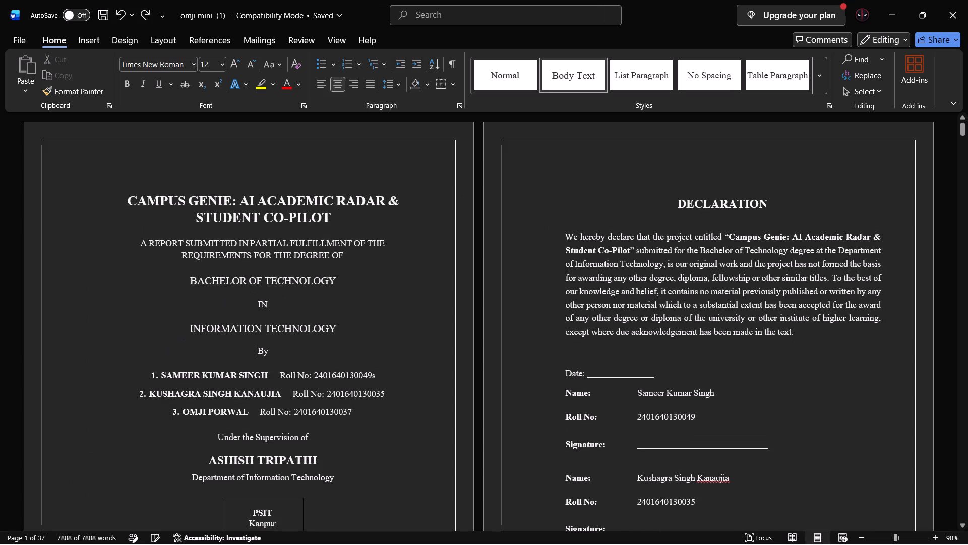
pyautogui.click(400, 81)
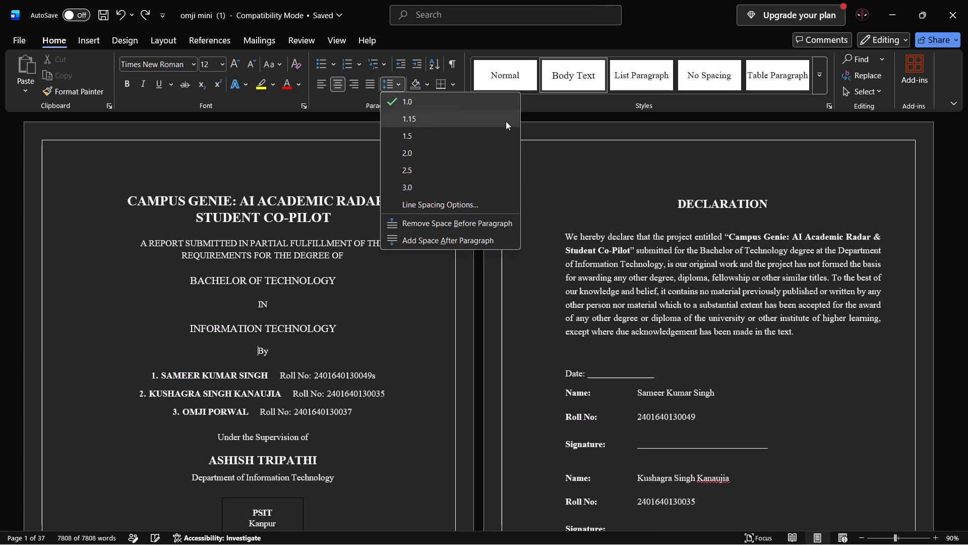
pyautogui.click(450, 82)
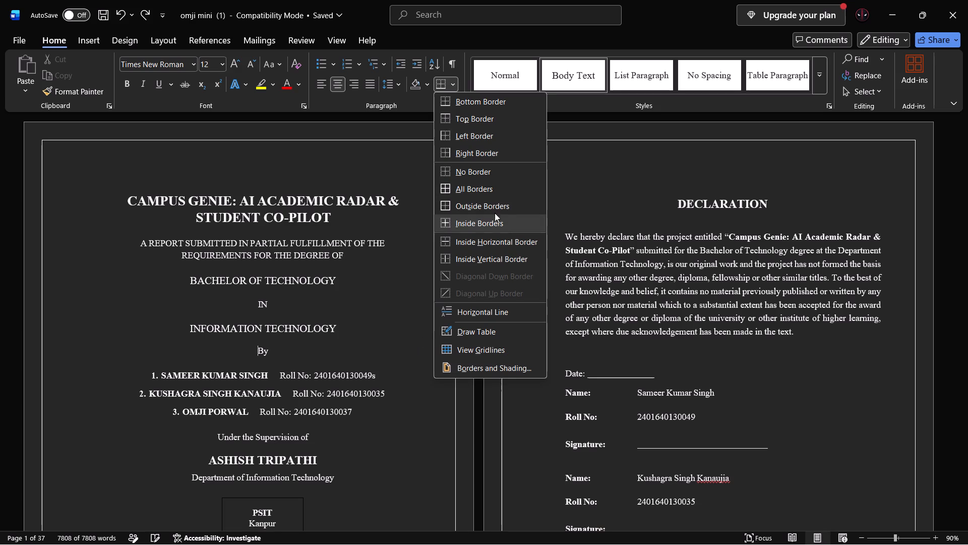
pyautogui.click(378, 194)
# Save the report.
pyautogui.hotkey('ctrl', 's')
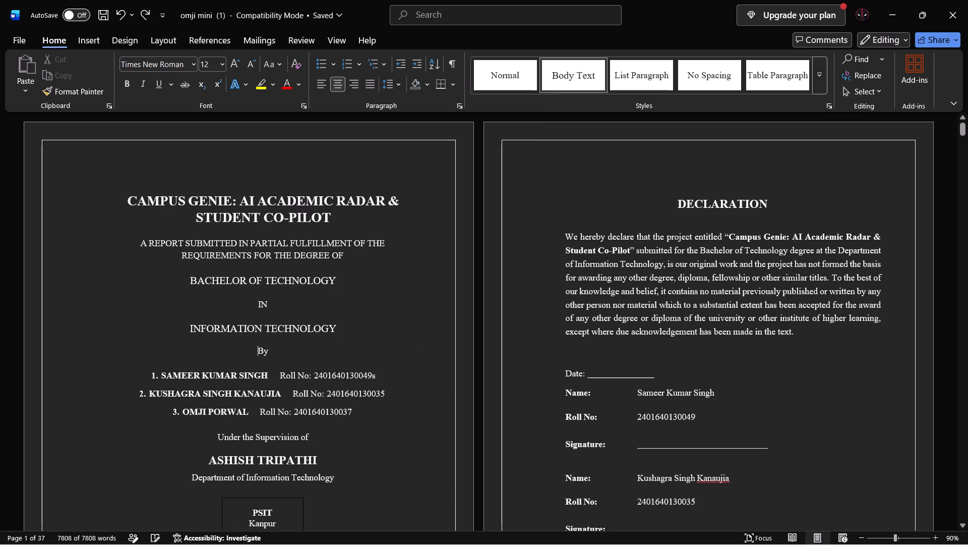
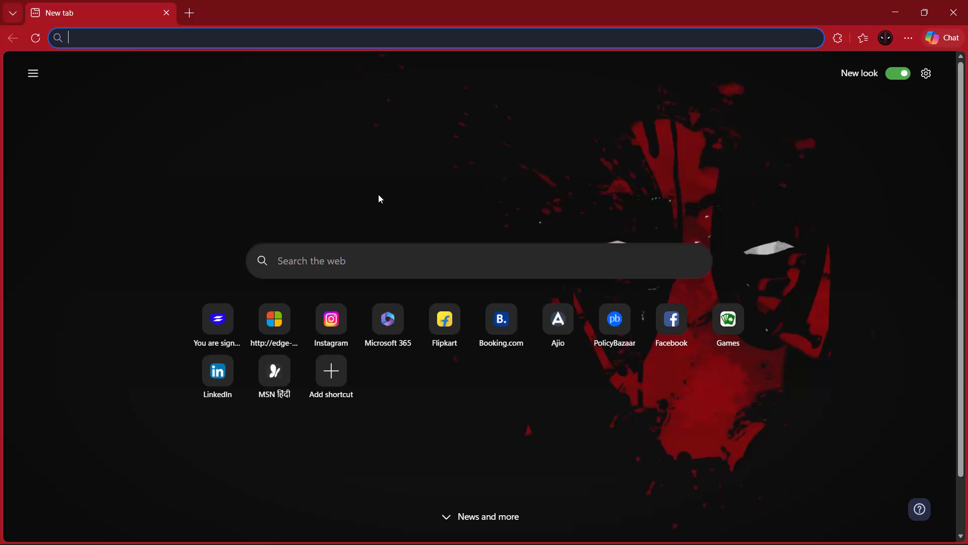
# Search the web for "word to pdf" and open the iLovePDF Word to PDF converter from the results.
pyautogui.press('w')
pyautogui.press('BackSpace')
pyautogui.press('BackSpace')
pyautogui.press('BackSpace')
pyautogui.write('word to pdf')
pyautogui.press('Return')
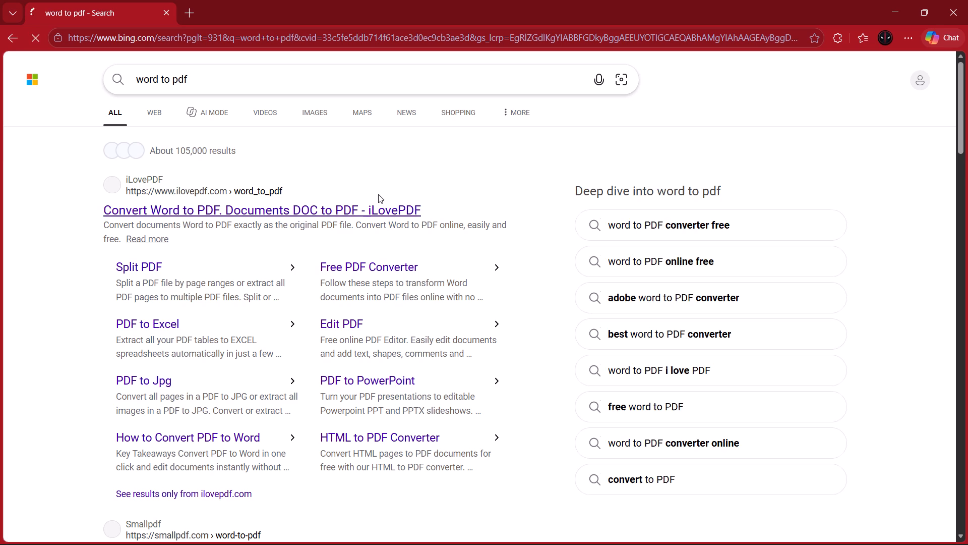
pyautogui.press('Tab')
pyautogui.press('Return')
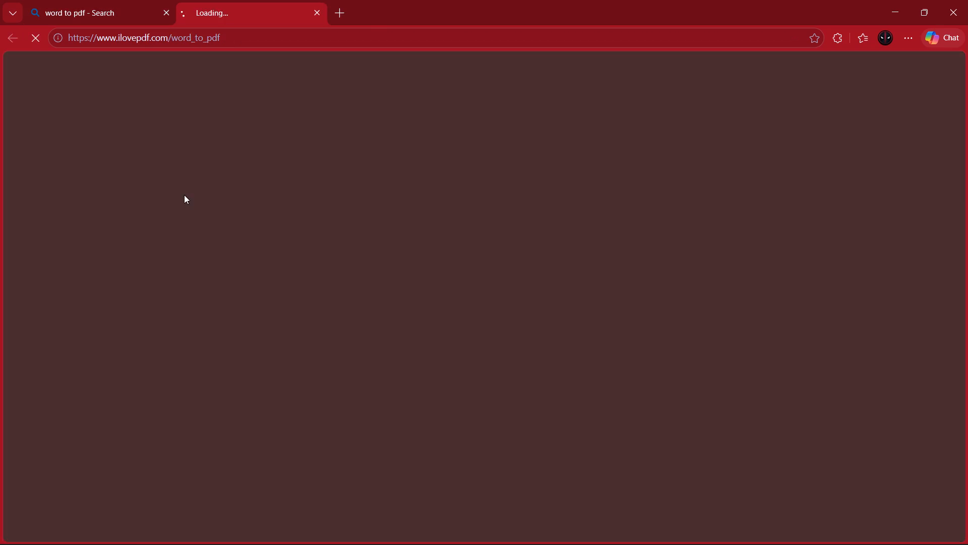
# Close the search results page, open a new blank tab, and return to the iLovePDF converter.
pyautogui.hotkey('ctrl', '1')
pyautogui.hotkey('ctrl', 'w')
pyautogui.hotkey('ctrl', 't')
pyautogui.hotkey('ctrl', 'Tab')
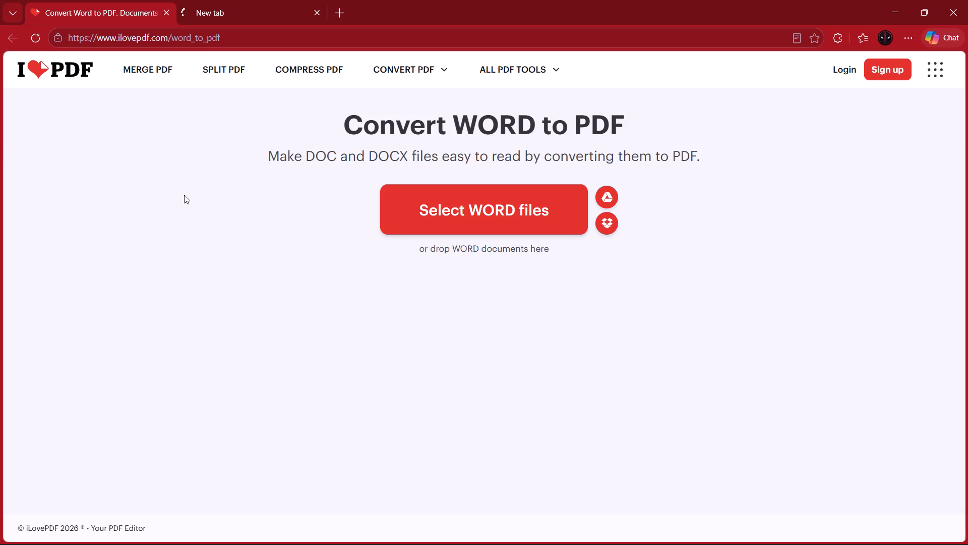
# Upload the Word file "omji mini (1)" from Downloads to iLovePDF and convert it to PDF.
pyautogui.click(503, 208)
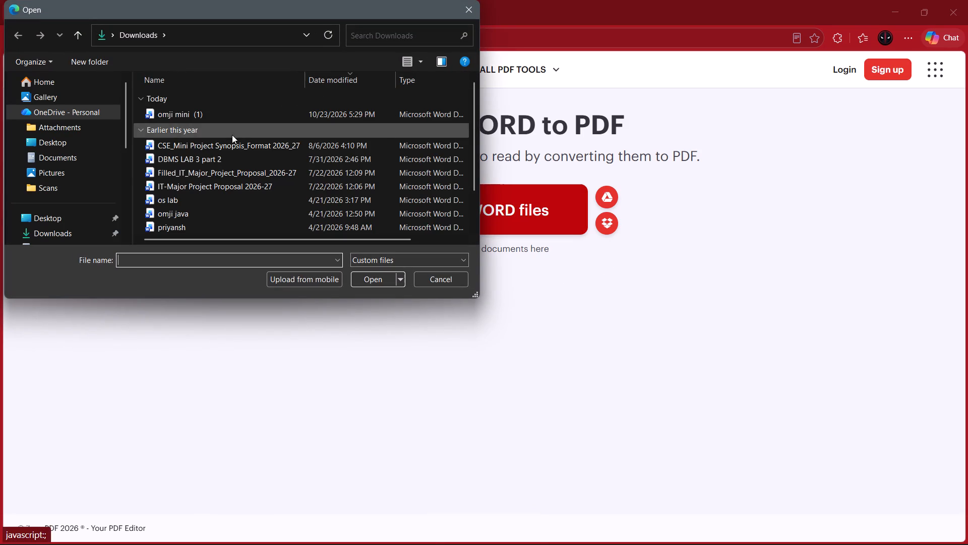
pyautogui.click(225, 120)
pyautogui.press('Return')
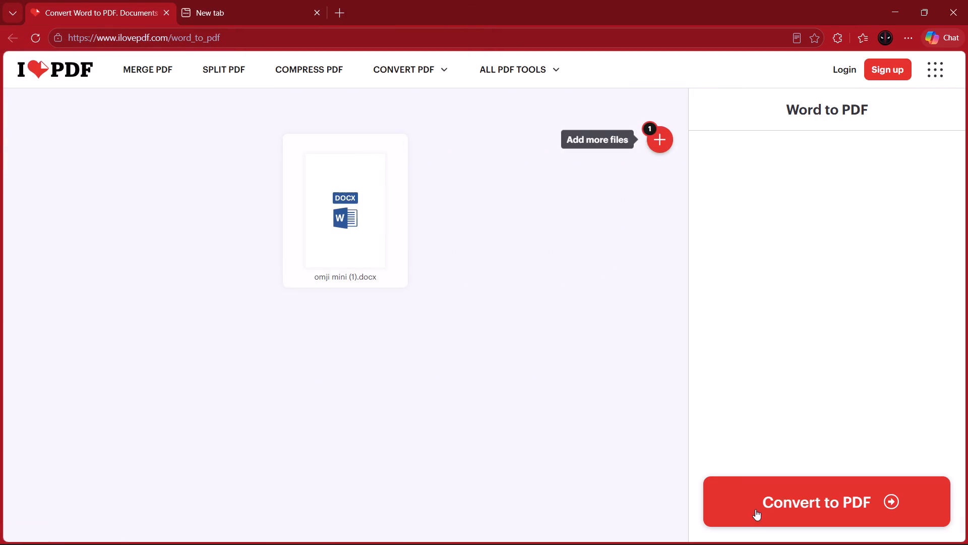
pyautogui.click(755, 509)
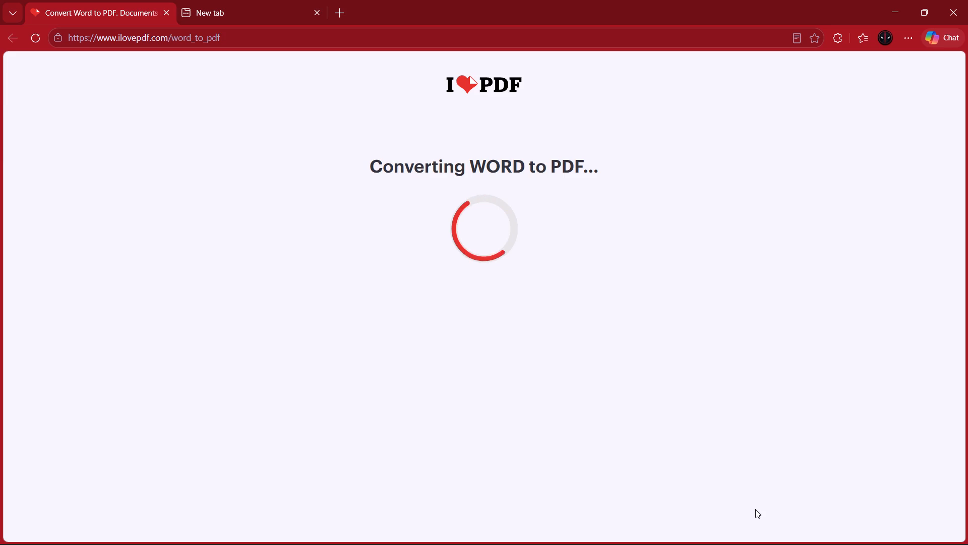
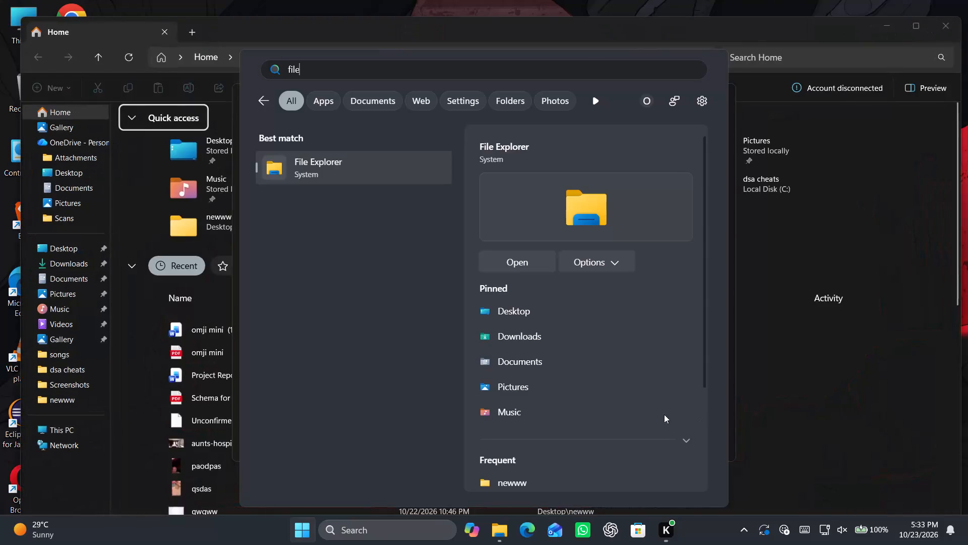
# Dismiss the system search and open the Word document "omji mini (1)" from the recent files in File Explorer.
pyautogui.press('Escape')
pyautogui.press('Escape')
pyautogui.hotkey('alt', 'Tab')
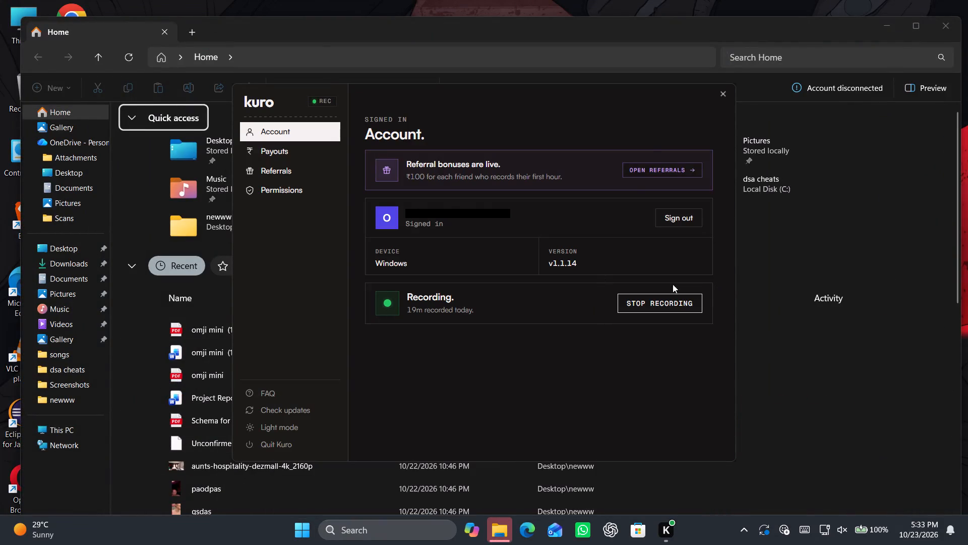
pyautogui.hotkey('alt', 'Tab')
pyautogui.click(873, 303)
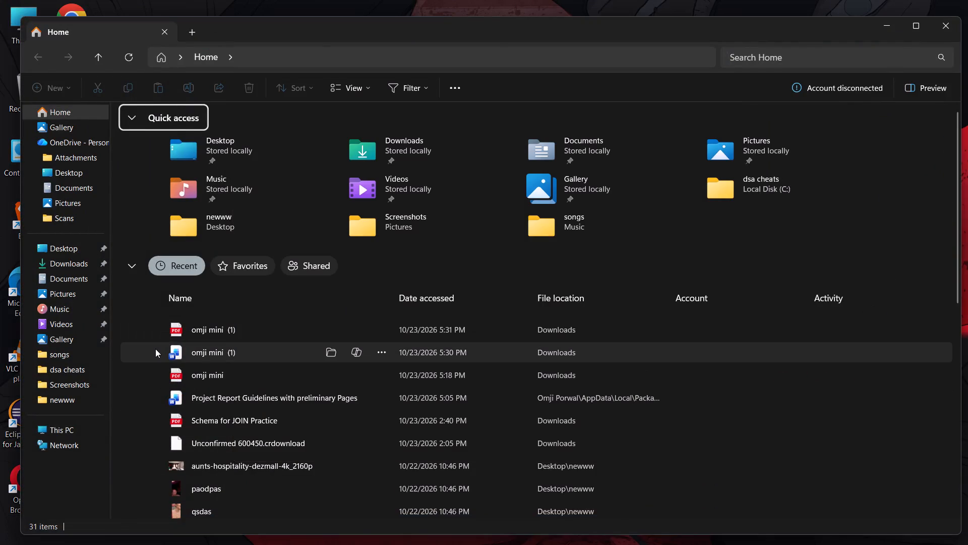
pyautogui.doubleClick(156, 349)
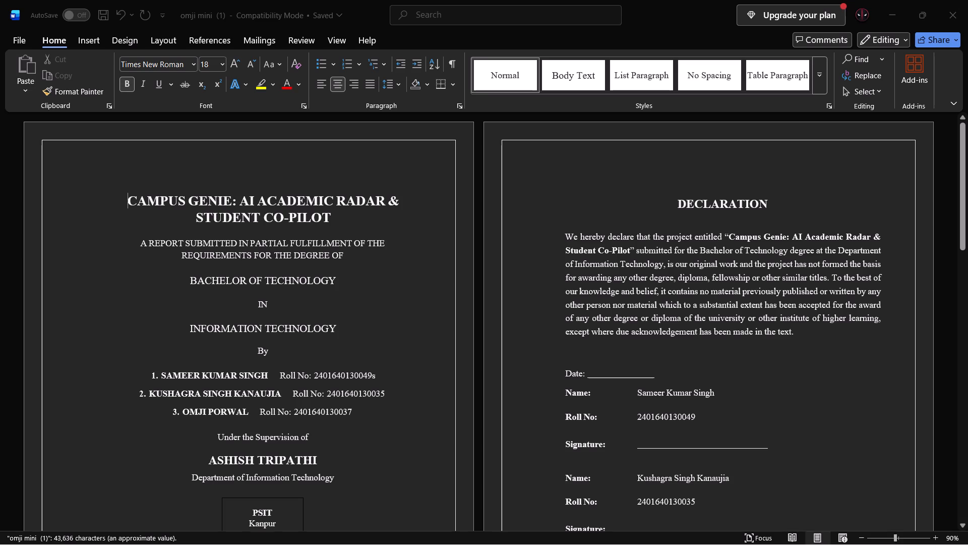
# Correct the third student's surname on the Declaration page by replacing its last letter with "l".
pyautogui.scroll(-1, 367, 363)
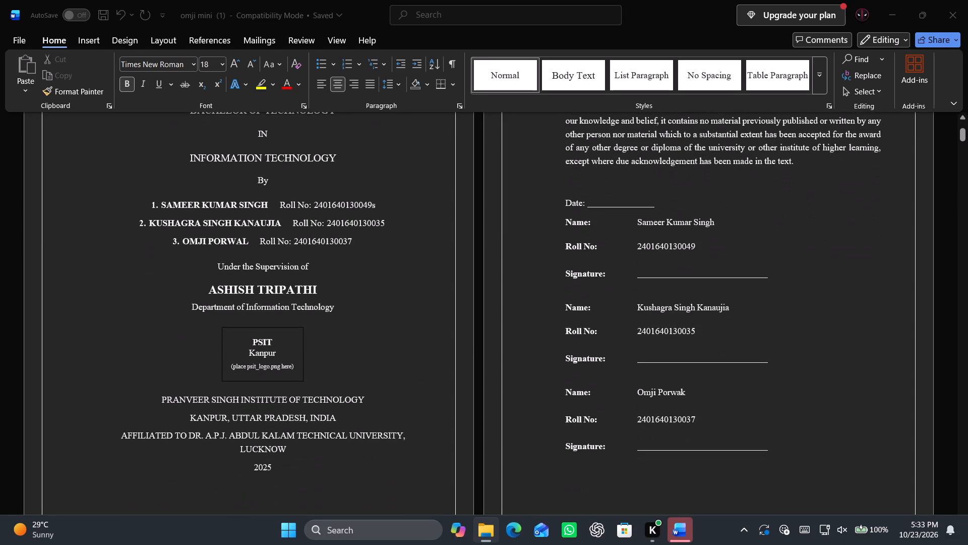
pyautogui.click(693, 386)
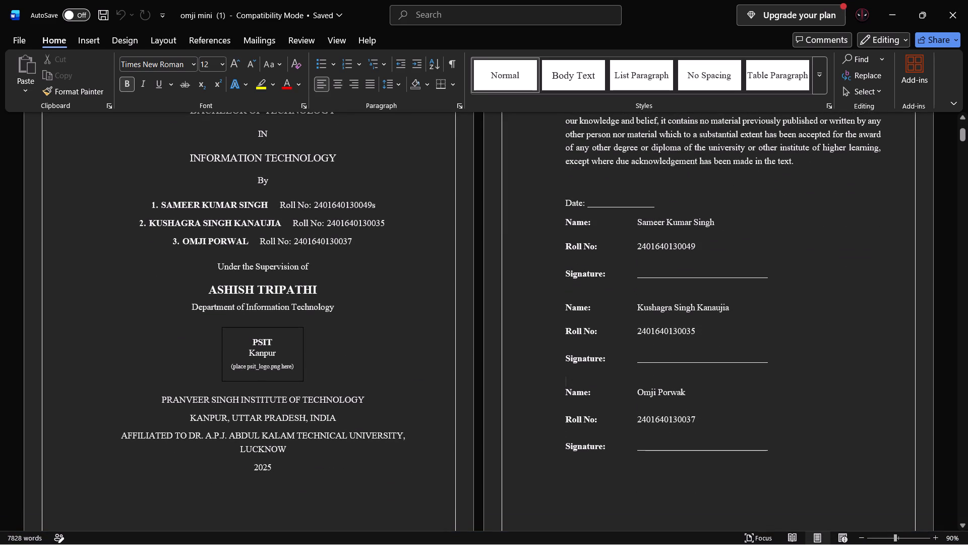
pyautogui.click(705, 395)
pyautogui.press('BackSpace')
pyautogui.press('l')
# Check the following preliminary pages, save the corrected report, and close Word.
pyautogui.scroll(-2, 705, 395)
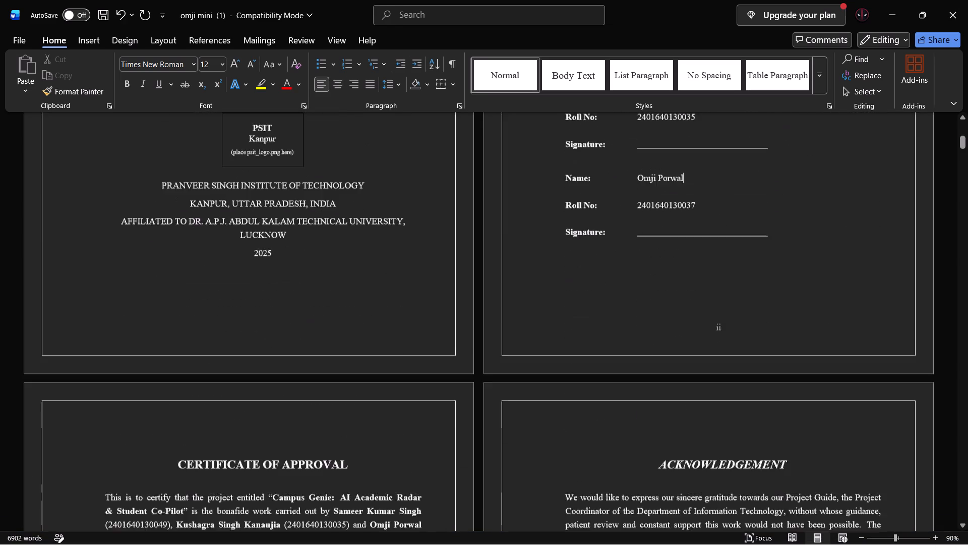
pyautogui.scroll(-4, 705, 395)
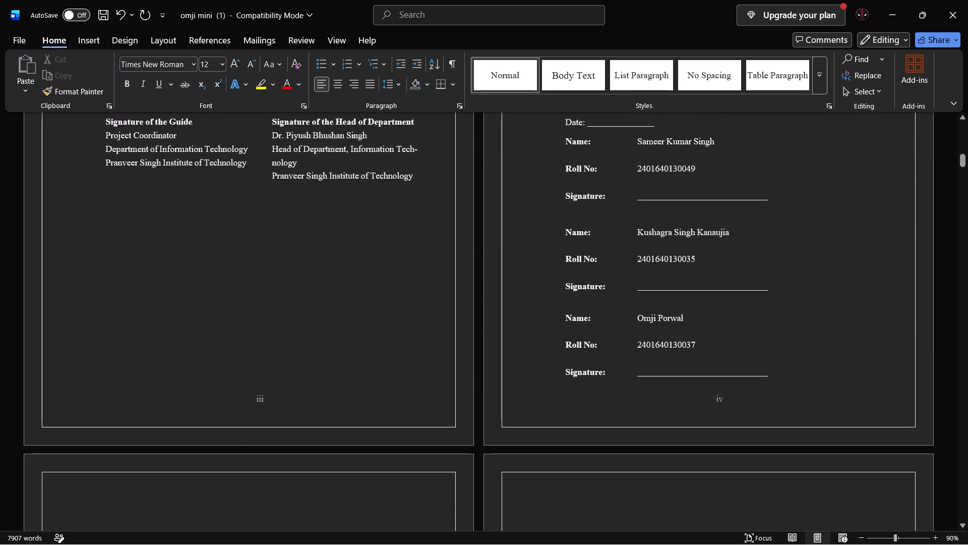
pyautogui.scroll(-4, 662, 339)
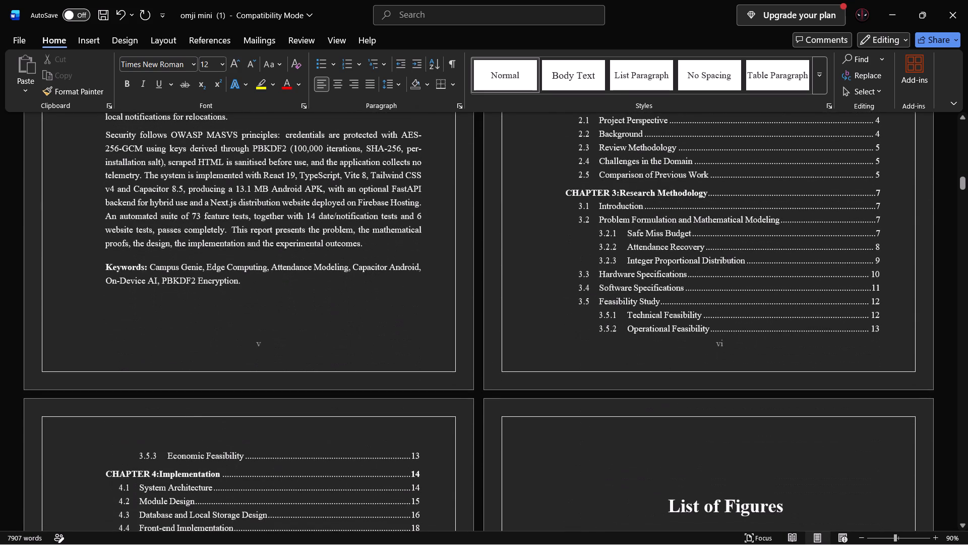
pyautogui.hotkey('ctrl', 's')
pyautogui.press('Escape')
pyautogui.click(542, 344)
pyautogui.hotkey('ctrl', 's')
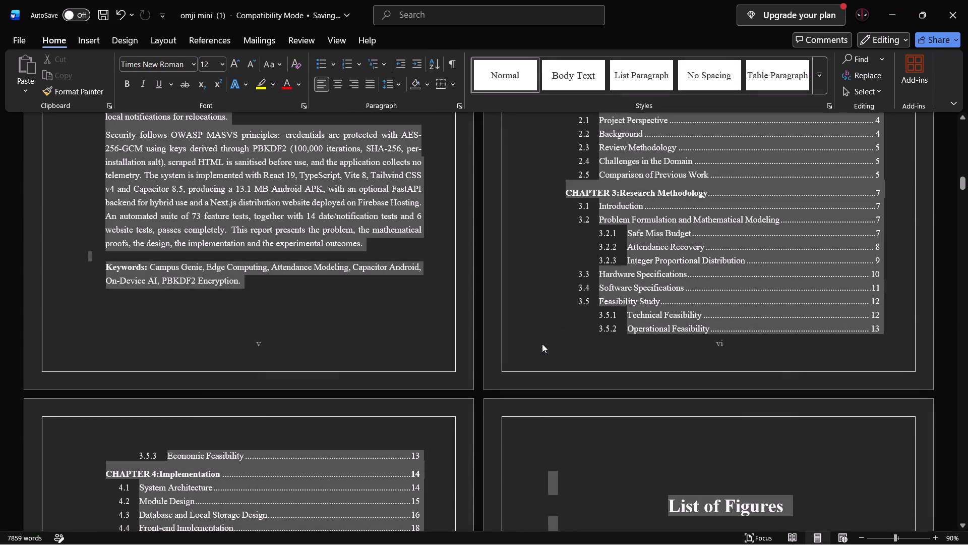
pyautogui.click(276, 297)
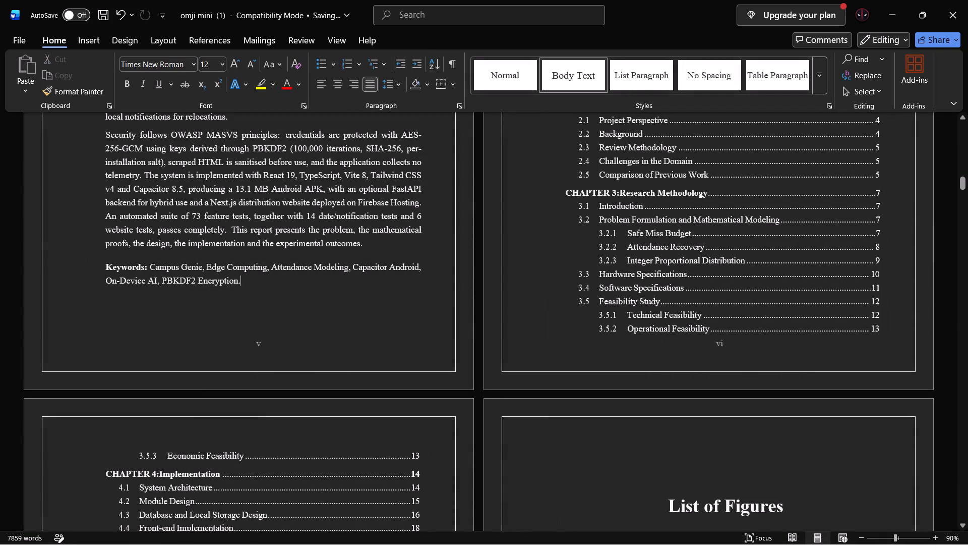
pyautogui.hotkey('ctrl', 's')
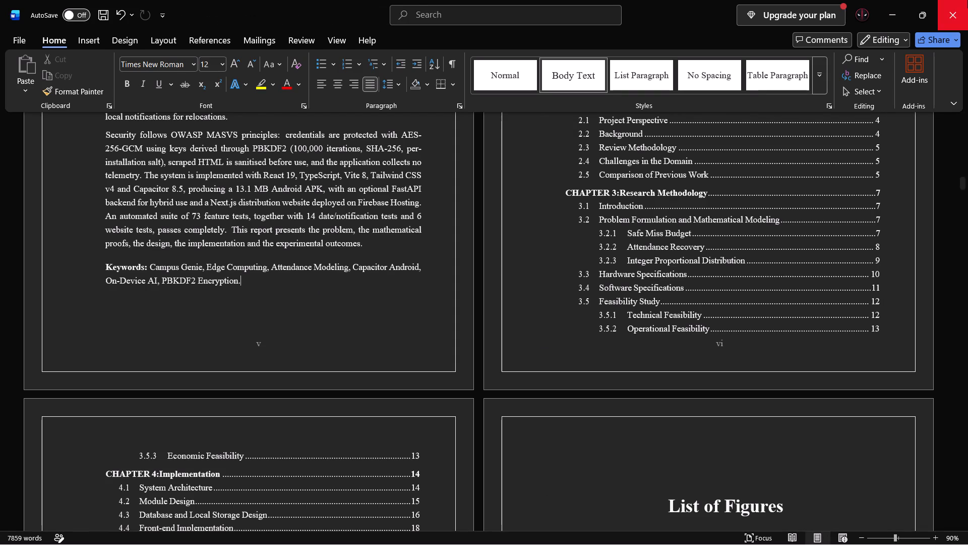
pyautogui.click(967, 0)
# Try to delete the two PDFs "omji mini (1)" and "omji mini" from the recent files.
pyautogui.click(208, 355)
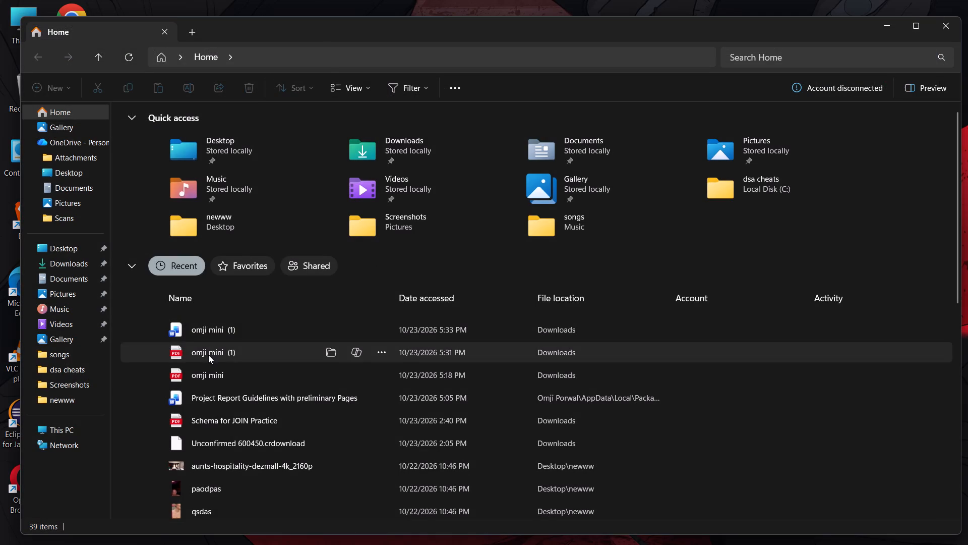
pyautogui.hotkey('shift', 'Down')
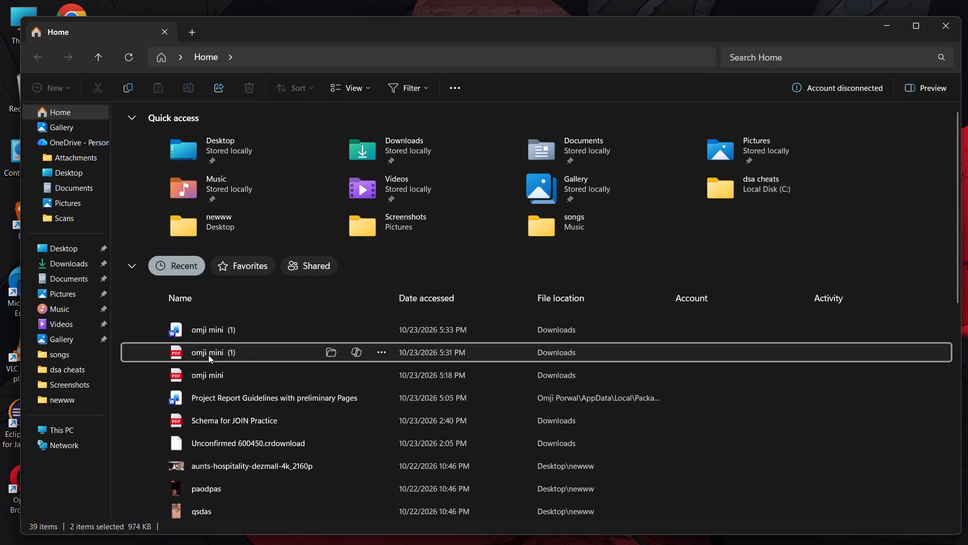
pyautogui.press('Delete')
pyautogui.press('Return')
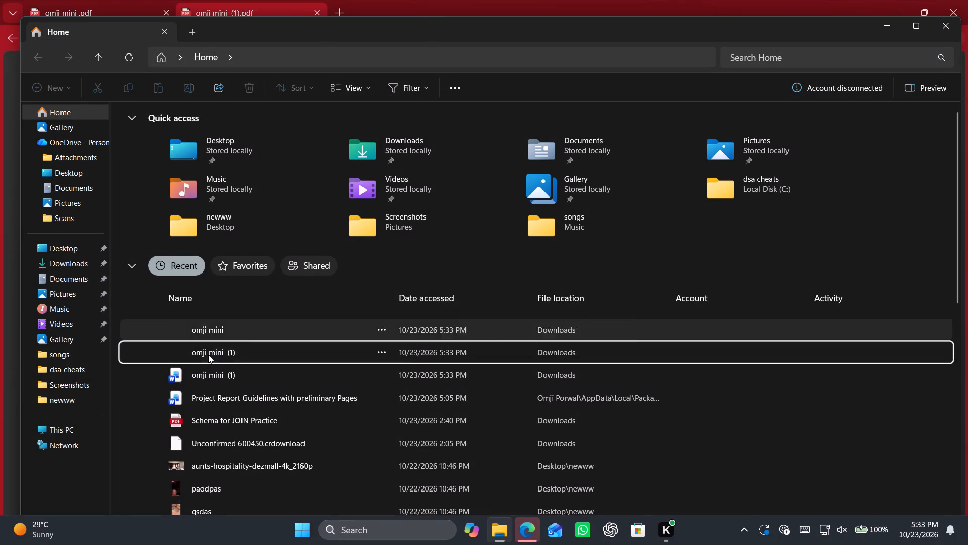
# Close the File Explorer window.
pyautogui.hotkey('alt', 'Tab')
pyautogui.hotkey('alt', 'Tab')
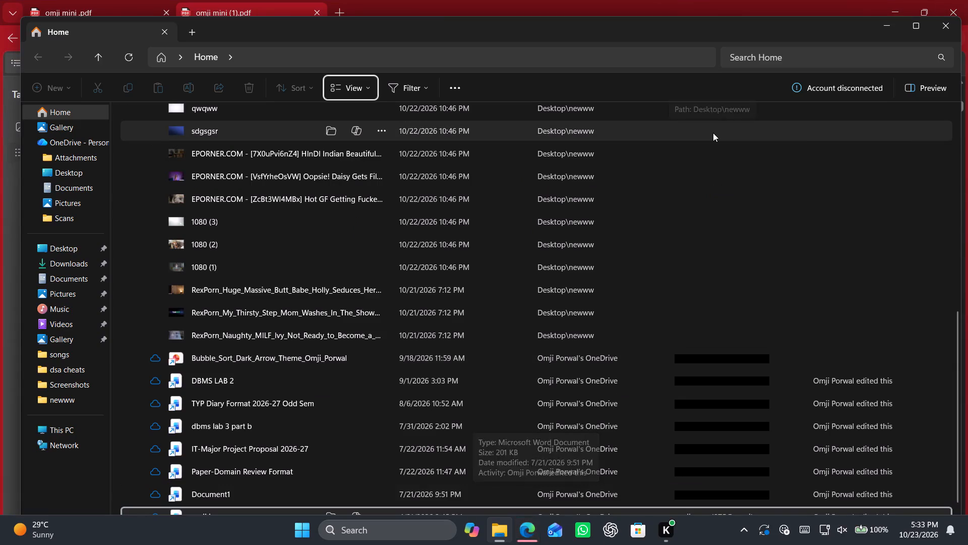
pyautogui.hotkey('alt', 'Tab')
pyautogui.click(947, 19)
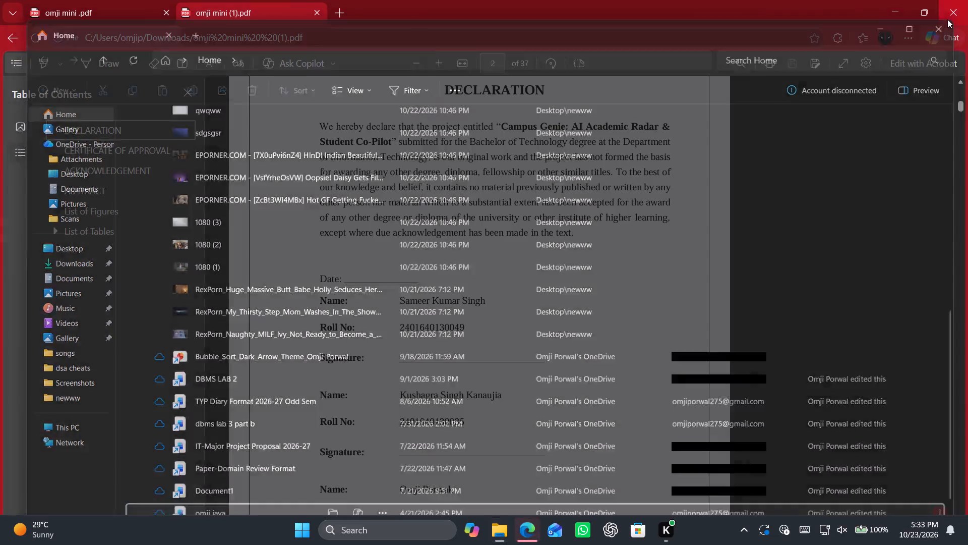
# Close both "omji mini" PDF tabs in Edge and keep a single blank new tab.
pyautogui.hotkey('ctrl', 'w')
pyautogui.hotkey('ctrl', 'w')
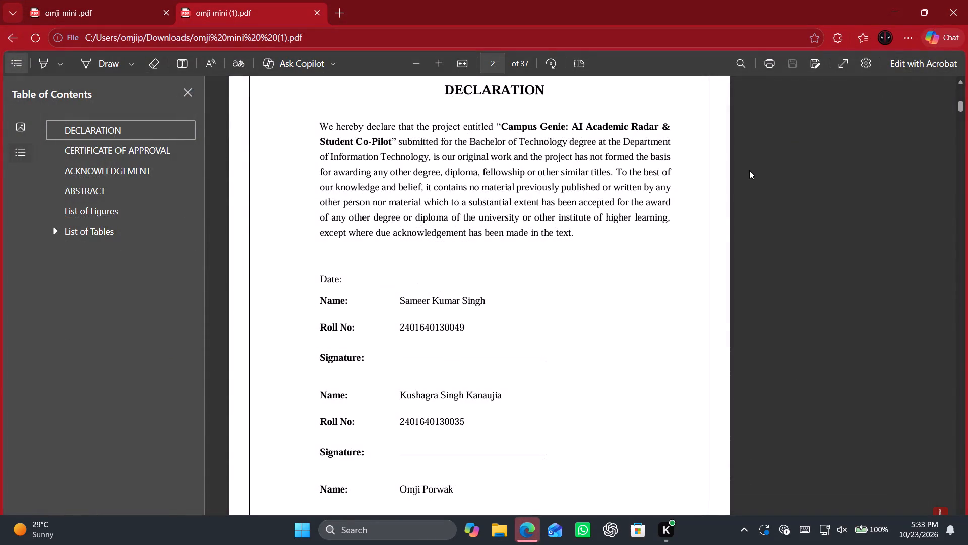
pyautogui.hotkey('ctrl', 't')
pyautogui.hotkey('ctrl', 'Tab')
pyautogui.click(749, 170)
pyautogui.hotkey('ctrl', 't')
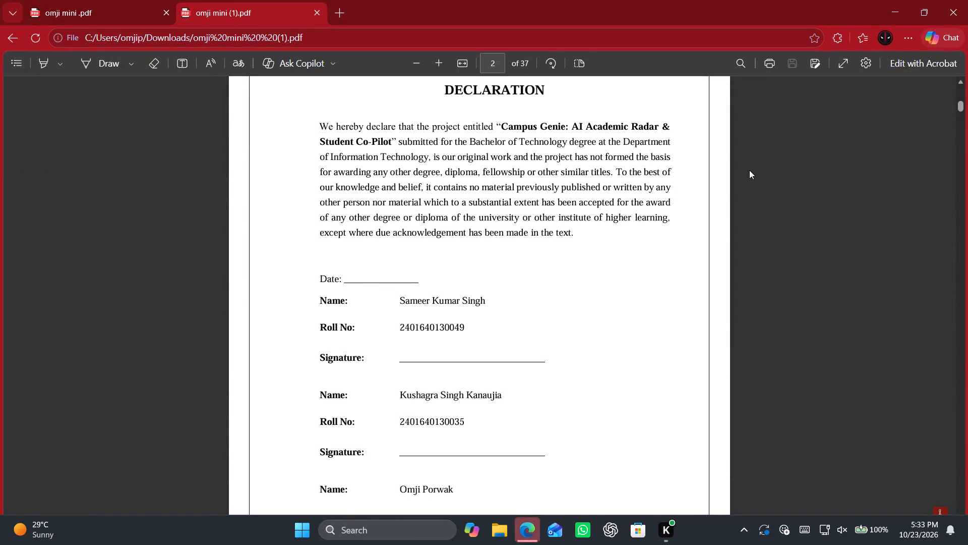
pyautogui.hotkey('ctrl', 'Tab')
pyautogui.hotkey('ctrl', 'Tab')
pyautogui.hotkey('ctrl', 'Tab')
pyautogui.hotkey('ctrl', 'Tab')
pyautogui.hotkey('ctrl', 'w')
pyautogui.hotkey('ctrl', 'w')
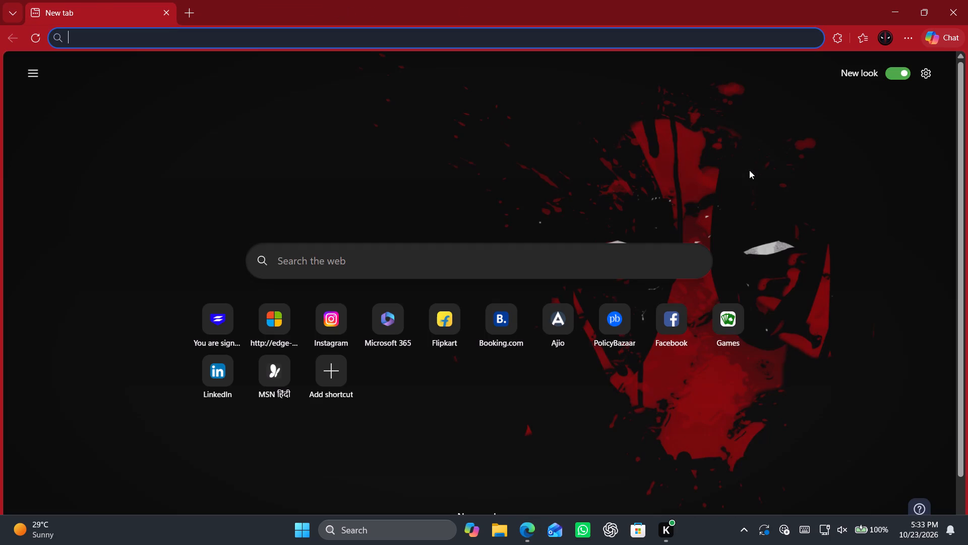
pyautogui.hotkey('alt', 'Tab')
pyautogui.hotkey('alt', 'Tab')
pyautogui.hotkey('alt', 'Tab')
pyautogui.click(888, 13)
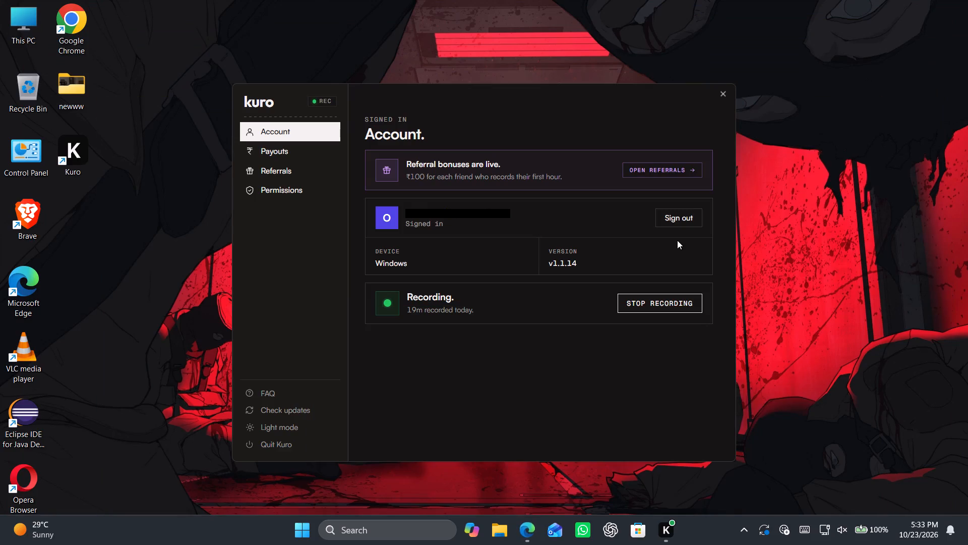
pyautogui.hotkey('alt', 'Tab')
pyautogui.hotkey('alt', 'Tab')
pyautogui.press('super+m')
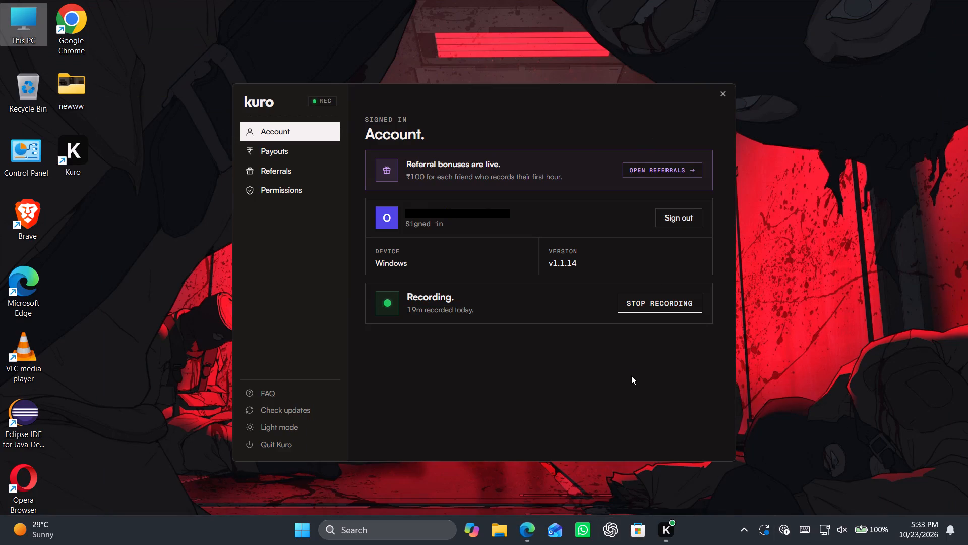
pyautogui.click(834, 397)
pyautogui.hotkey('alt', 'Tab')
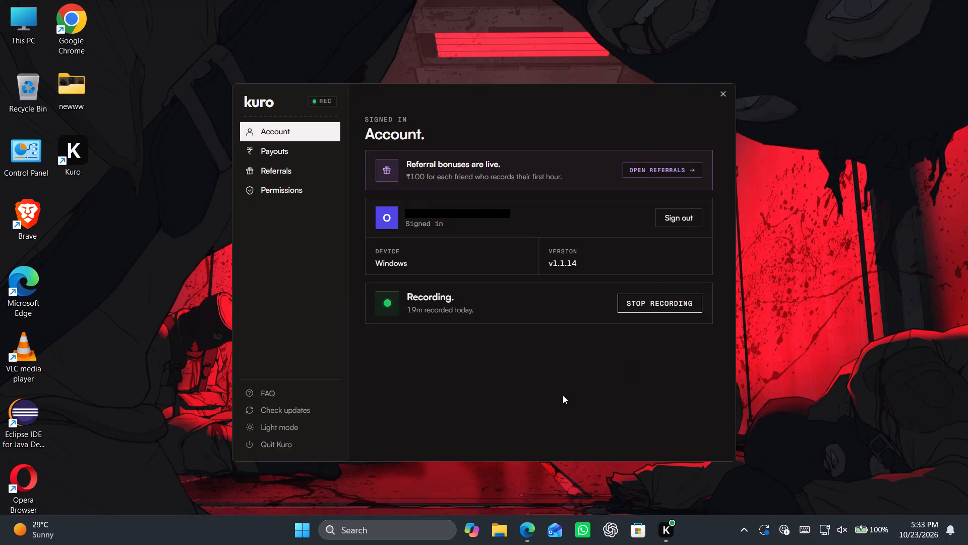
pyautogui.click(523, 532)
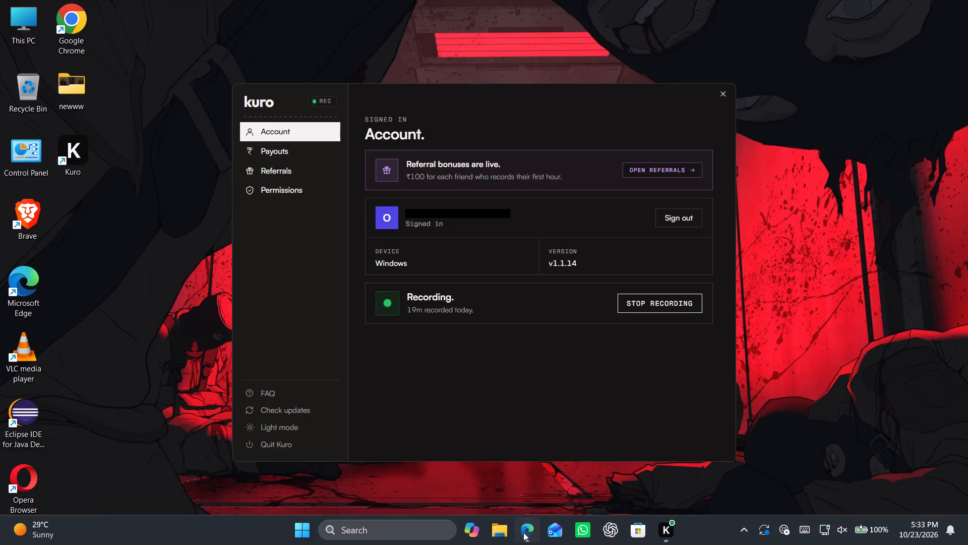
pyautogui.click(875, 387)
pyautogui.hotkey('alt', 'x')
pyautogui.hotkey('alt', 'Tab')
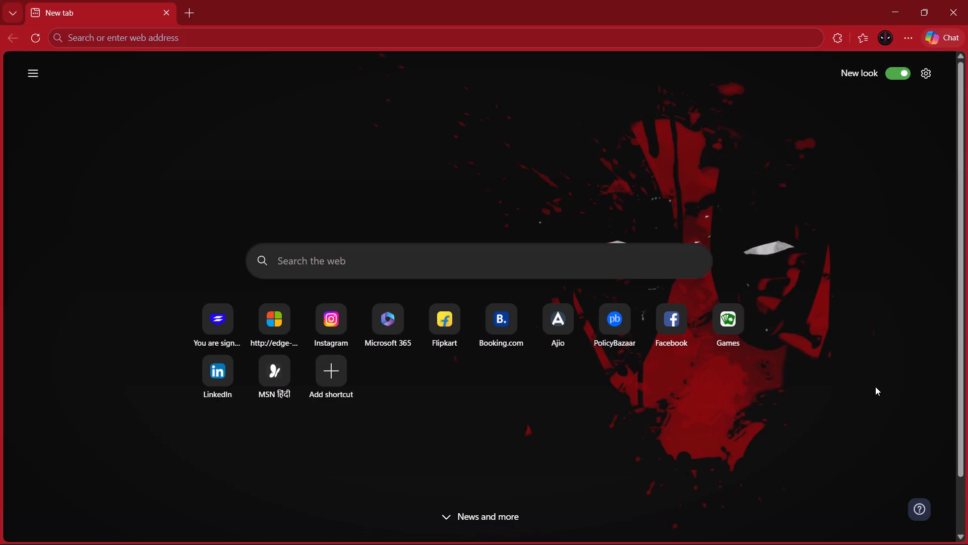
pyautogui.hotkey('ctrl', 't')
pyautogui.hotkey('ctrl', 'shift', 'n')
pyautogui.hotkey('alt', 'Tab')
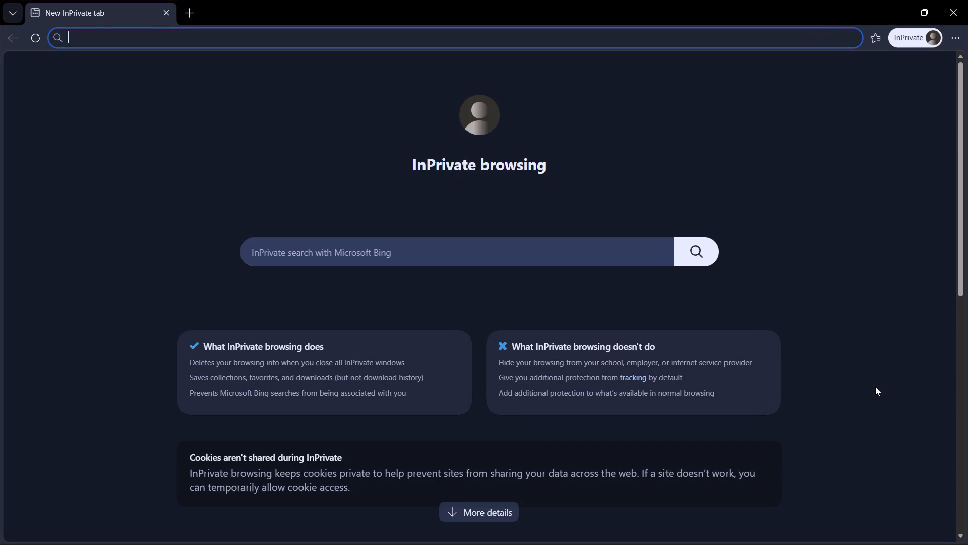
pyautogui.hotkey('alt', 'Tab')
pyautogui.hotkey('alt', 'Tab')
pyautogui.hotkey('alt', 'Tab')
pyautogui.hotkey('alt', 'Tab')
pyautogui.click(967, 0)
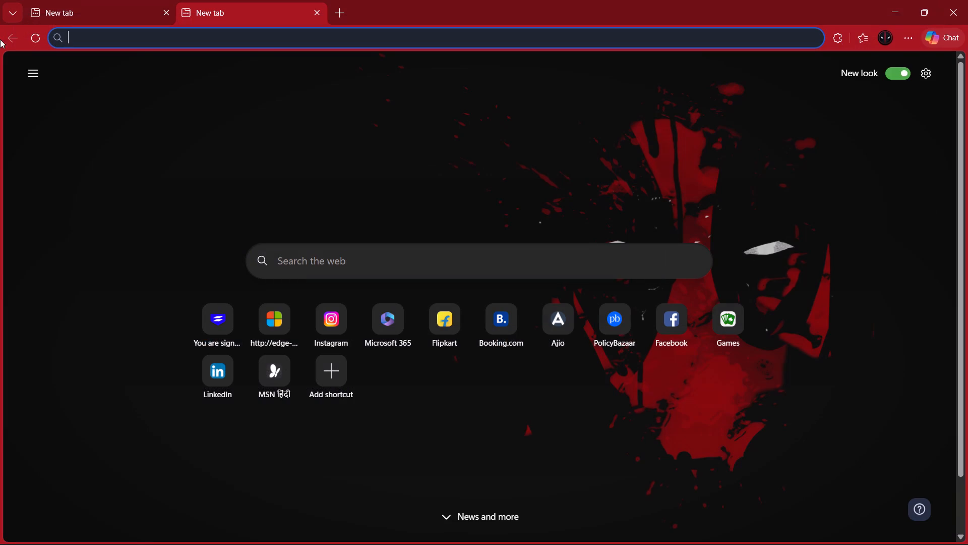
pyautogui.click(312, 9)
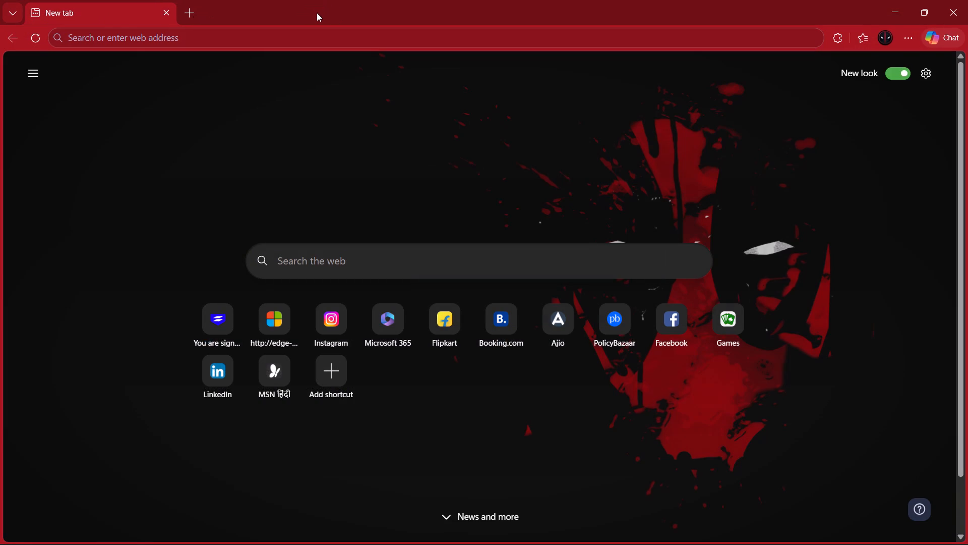
# Search the web for "word to pdf" and open the iLovePDF Word to PDF converter, keeping only its tab.
pyautogui.click(118, 33)
pyautogui.write('word to')
pyautogui.press('space')
pyautogui.press('Right')
pyautogui.press('Return')
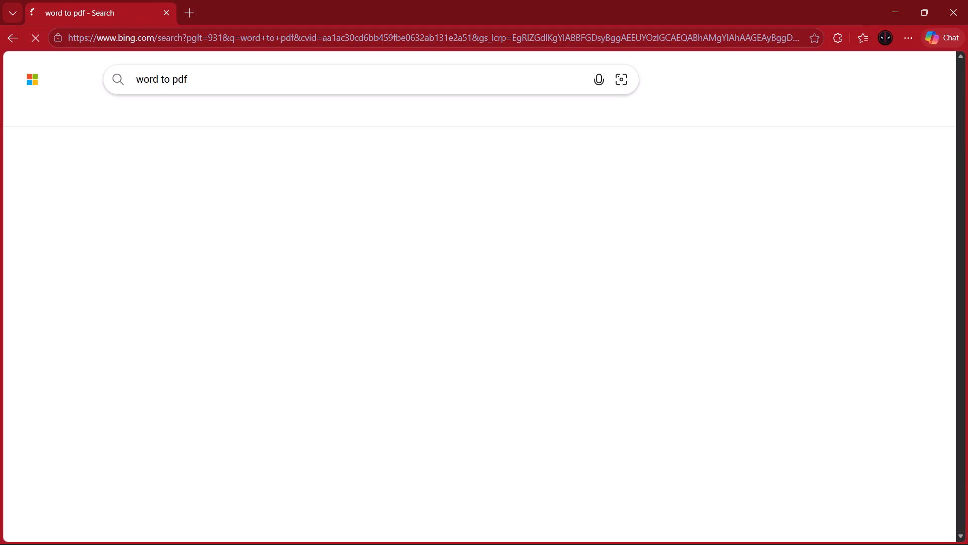
pyautogui.press('Tab')
pyautogui.press('Return')
pyautogui.press('Tab')
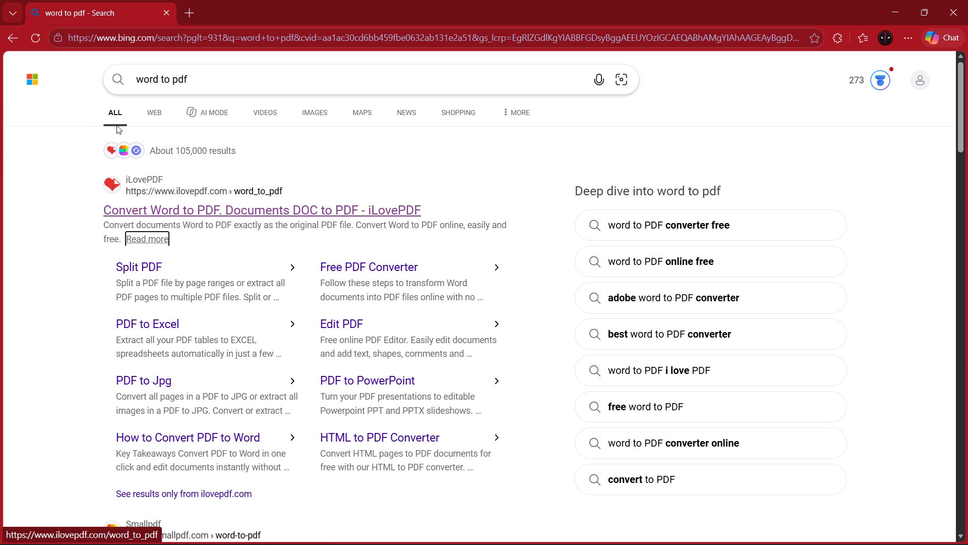
pyautogui.click(200, 203)
pyautogui.hotkey('ctrl', '1')
pyautogui.hotkey('ctrl', 'w')
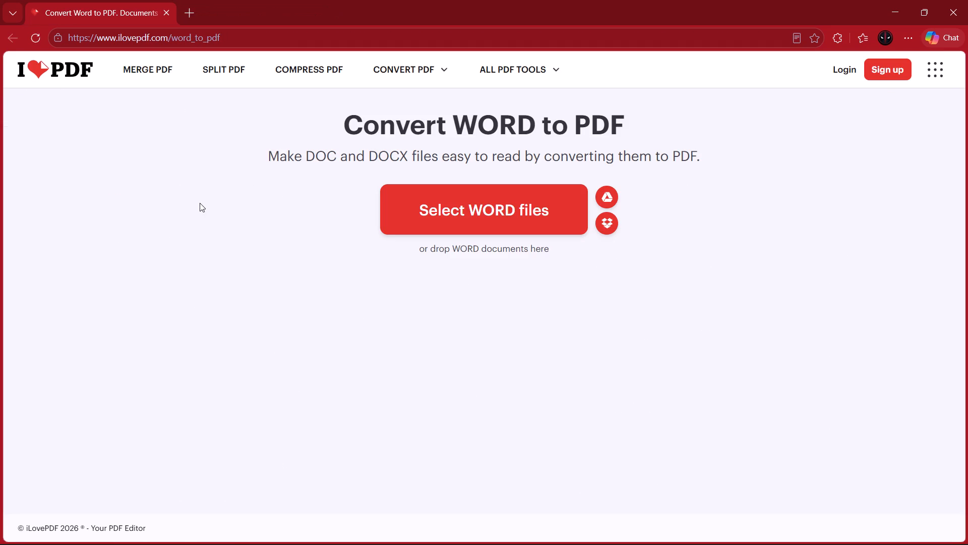
pyautogui.click(462, 239)
pyautogui.click(472, 202)
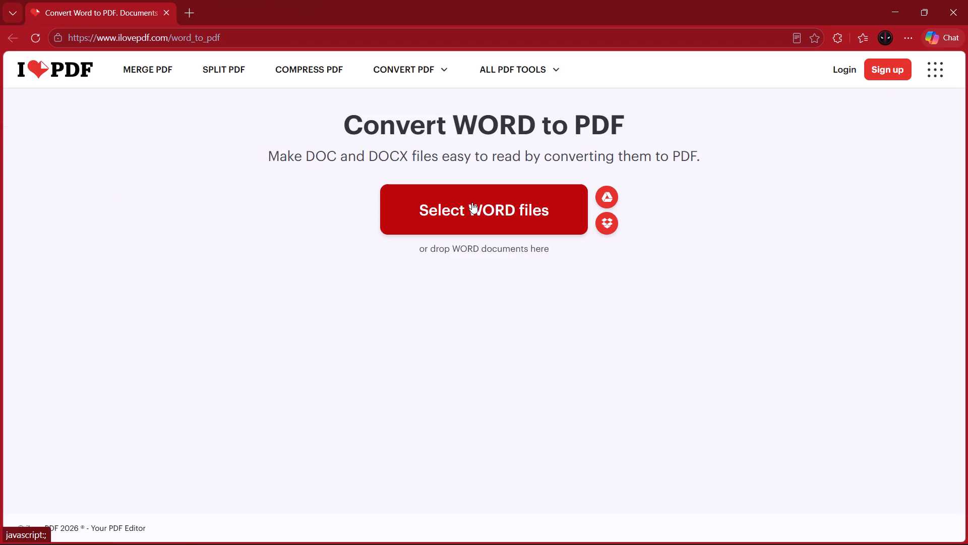
pyautogui.click(160, 115)
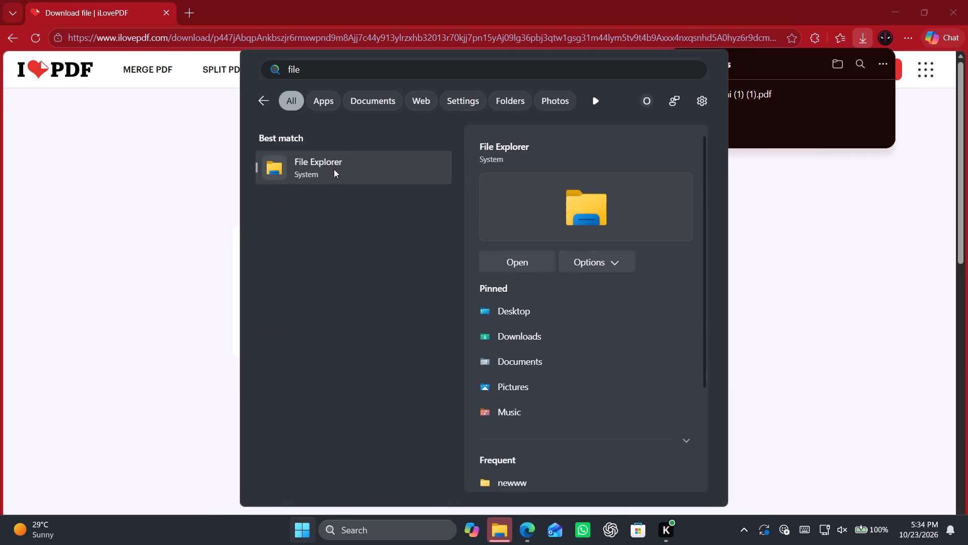
pyautogui.click(334, 169)
pyautogui.doubleClick(334, 169)
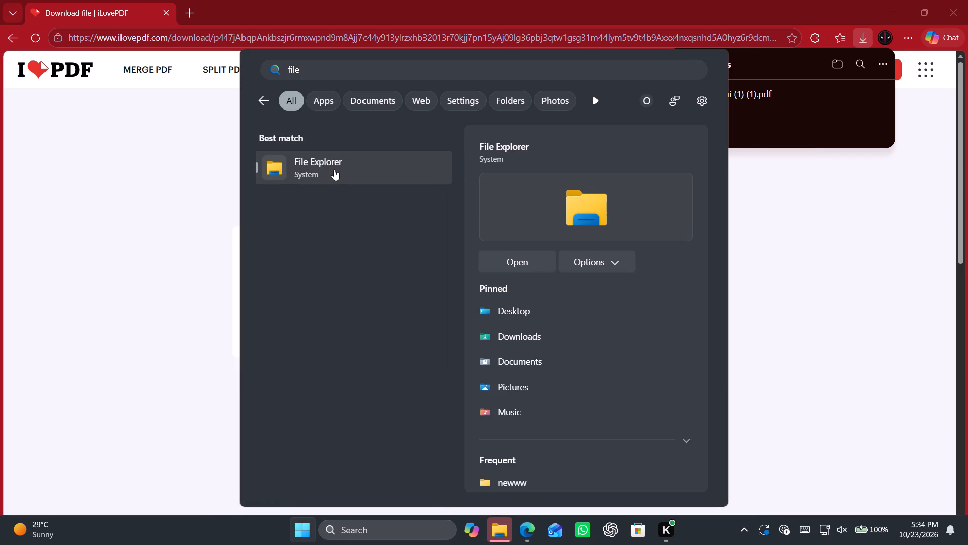
# Close the Edge browser window.
pyautogui.click(954, 0)
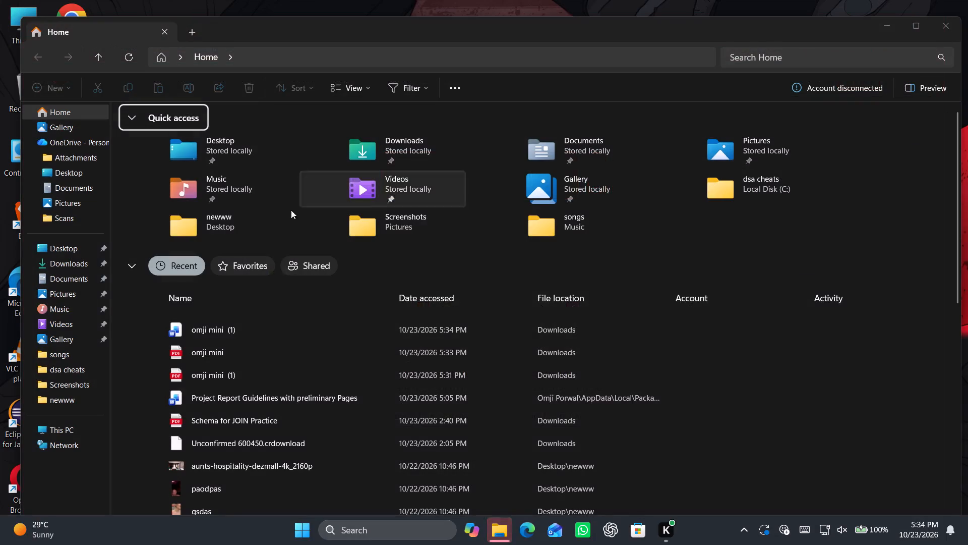
# Close the File Explorer window.
pyautogui.press('super+Right')
pyautogui.press('super+Right')
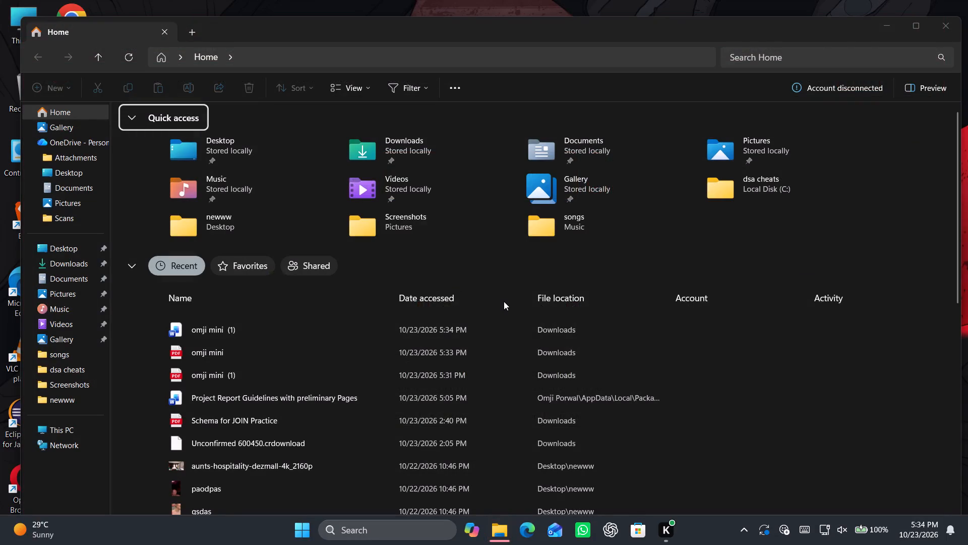
pyautogui.press('Escape')
pyautogui.click(953, 31)
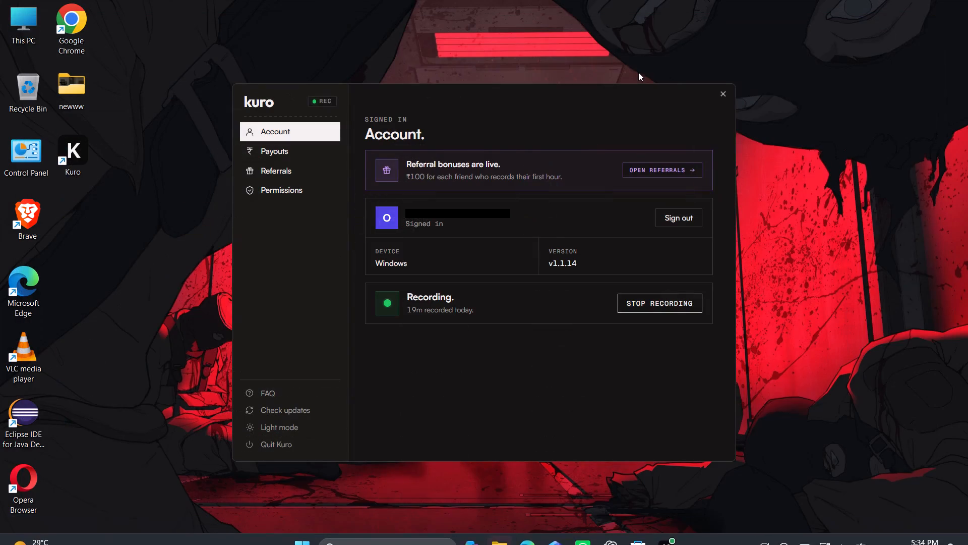